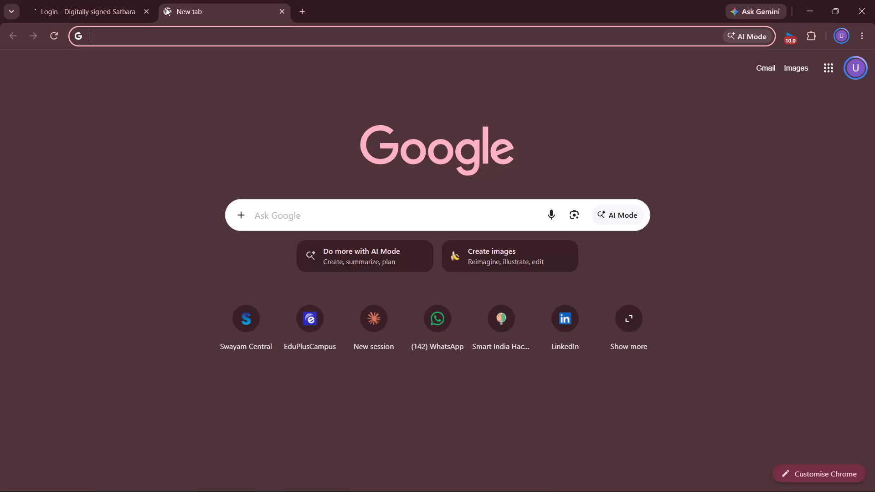
Search Google for "satbara download online".
{"action": "type", "text": "sat"}
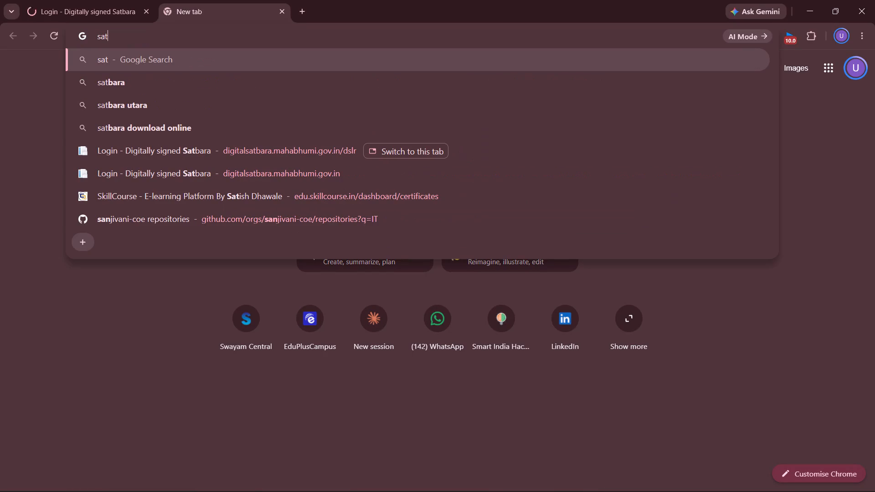
{"action": "key", "text": "Down"}
{"action": "key", "text": "Down"}
{"action": "key", "text": "Down"}
{"action": "key", "text": "Return"}
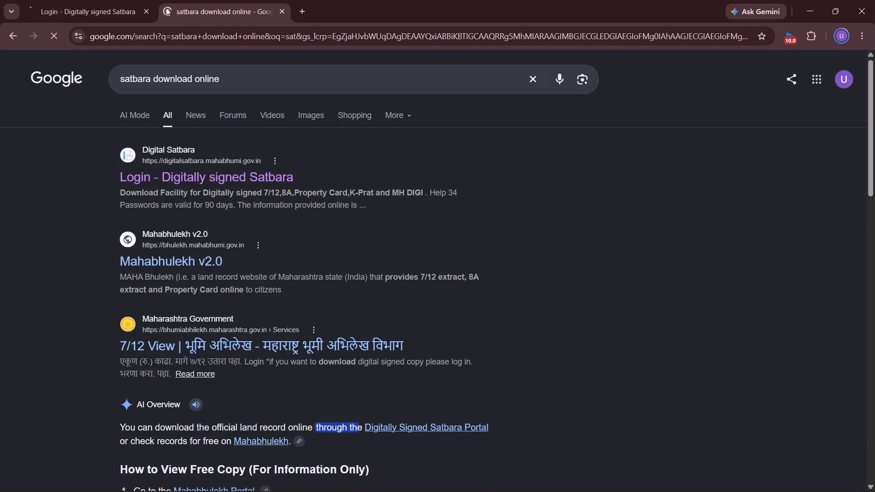
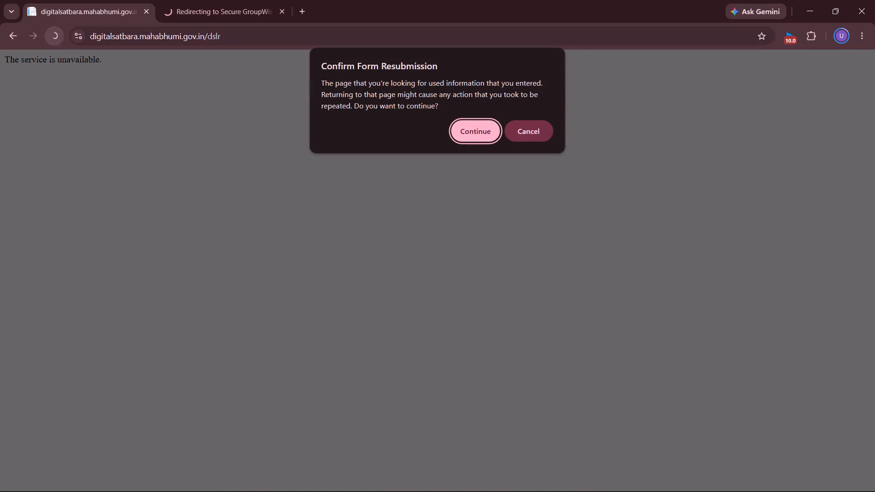
Resubmit the form on the Digital Satbara page and check the portal's other open tab.
{"action": "left_click", "coordinate": [483, 127]}
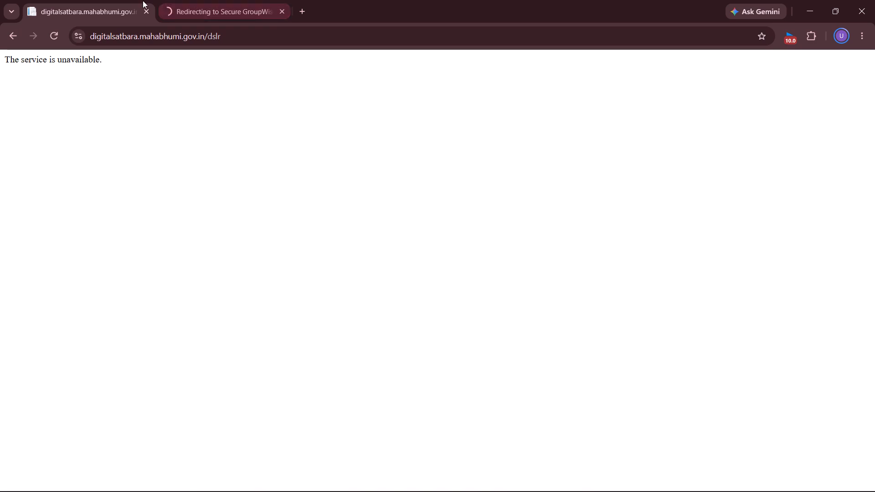
{"action": "left_click", "coordinate": [257, 3]}
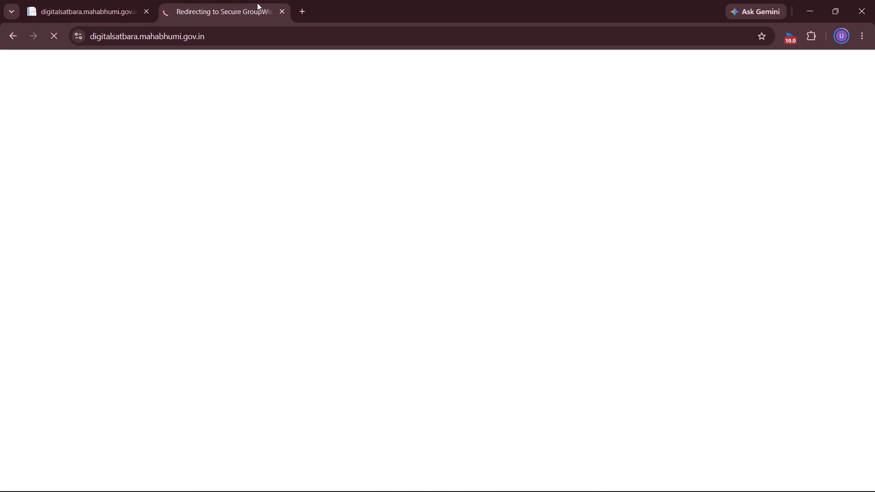
{"action": "double_click", "coordinate": [257, 3]}
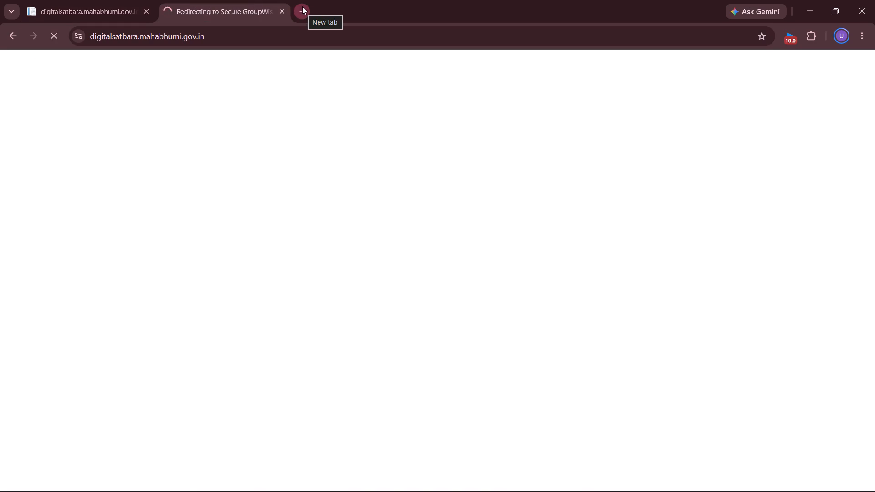
Search Google for "satbara download online" in a new tab.
{"action": "left_click", "coordinate": [302, 6]}
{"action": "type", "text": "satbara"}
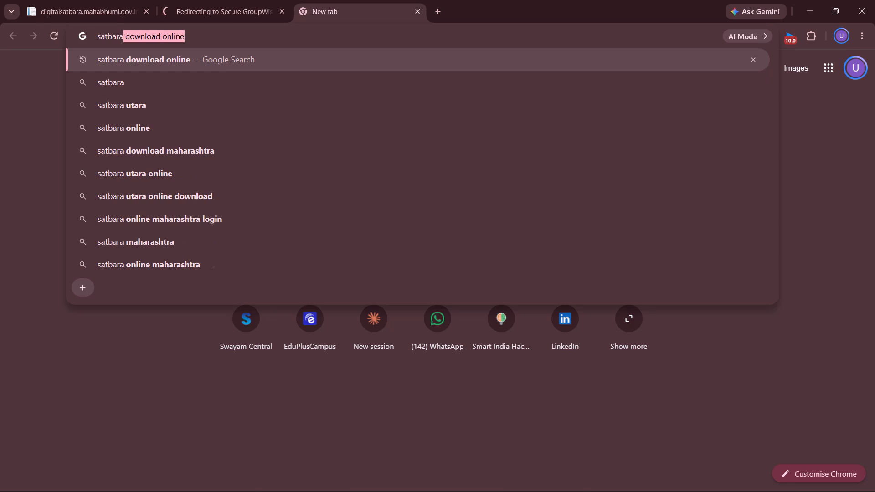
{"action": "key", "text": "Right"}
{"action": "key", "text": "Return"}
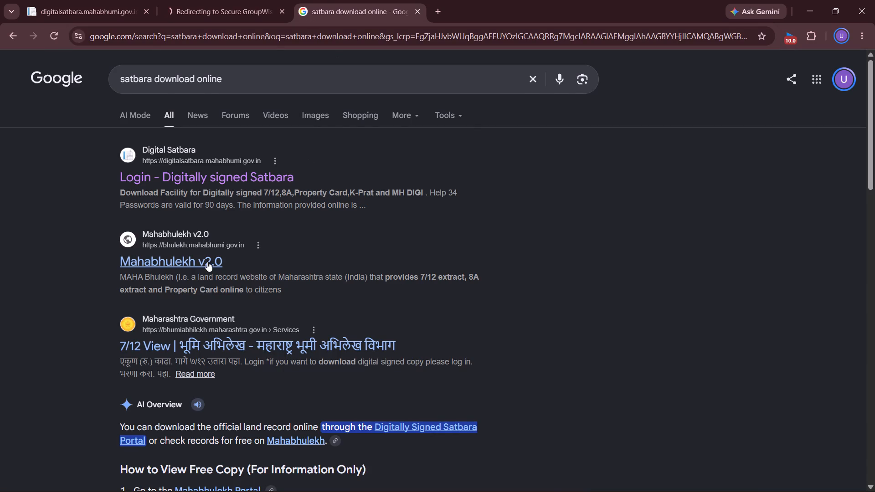
Open the Maharashtra Government "7/12 View" search result and choose its ७/१२ उतारा डाउनलोड service.
{"action": "scroll", "coordinate": [207, 261], "scroll_direction": "down", "scroll_amount": 1}
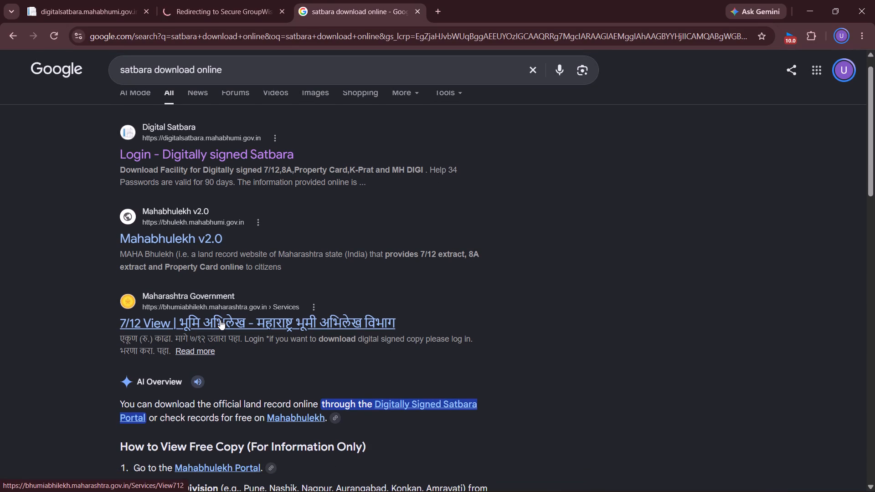
{"action": "left_click", "coordinate": [220, 320]}
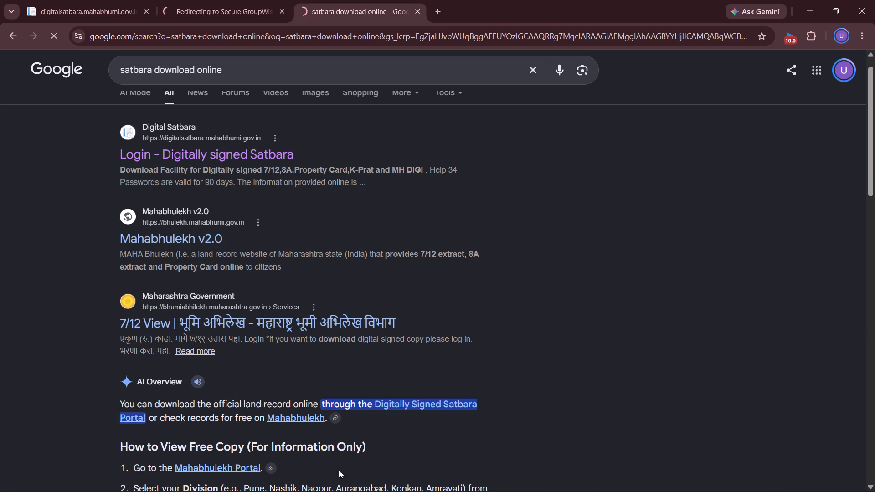
{"action": "scroll", "coordinate": [454, 389], "scroll_direction": "down", "scroll_amount": 1}
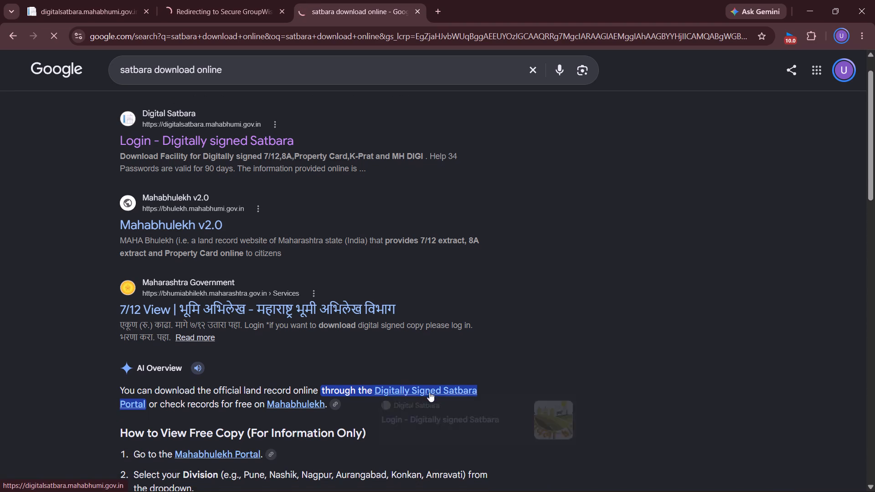
{"action": "scroll", "coordinate": [355, 392], "scroll_direction": "down", "scroll_amount": 1}
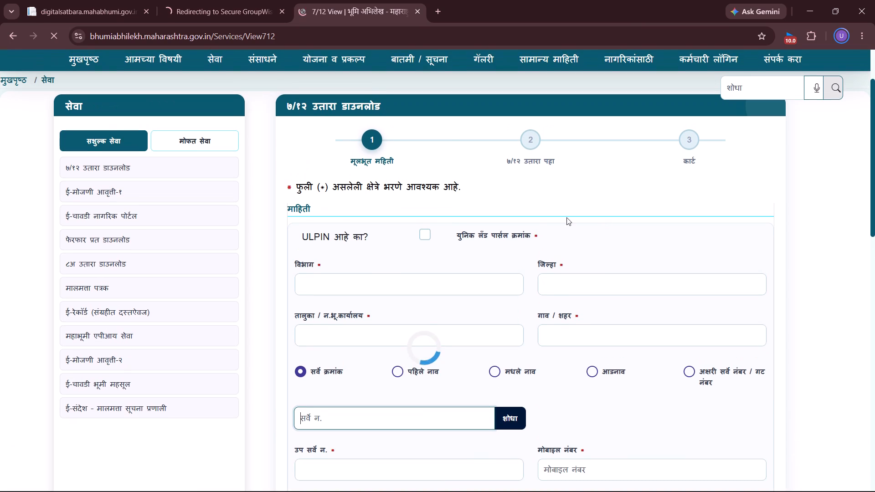
{"action": "left_click", "coordinate": [149, 165]}
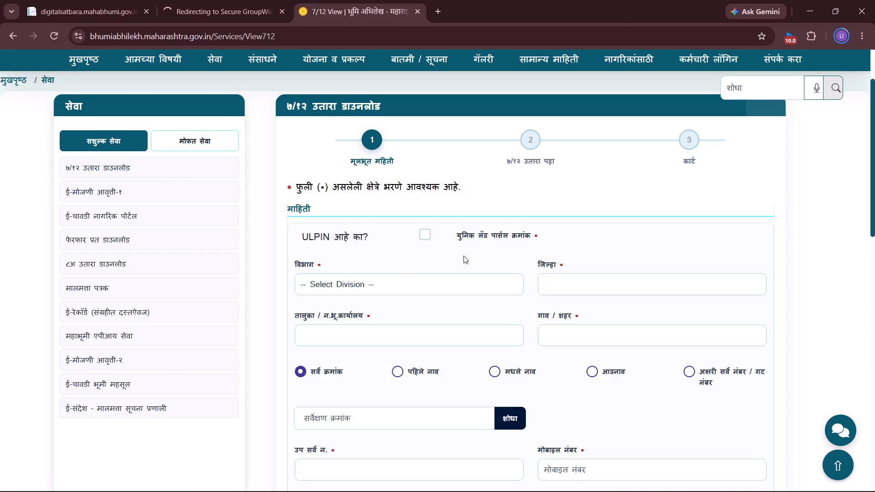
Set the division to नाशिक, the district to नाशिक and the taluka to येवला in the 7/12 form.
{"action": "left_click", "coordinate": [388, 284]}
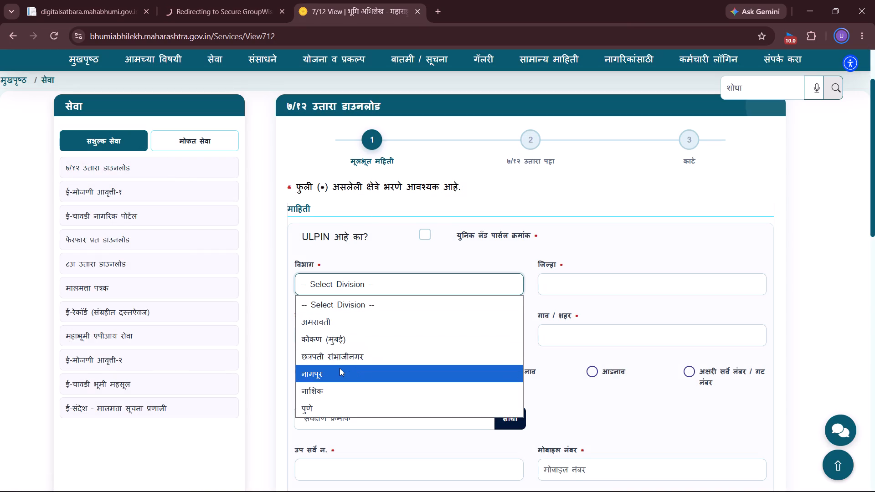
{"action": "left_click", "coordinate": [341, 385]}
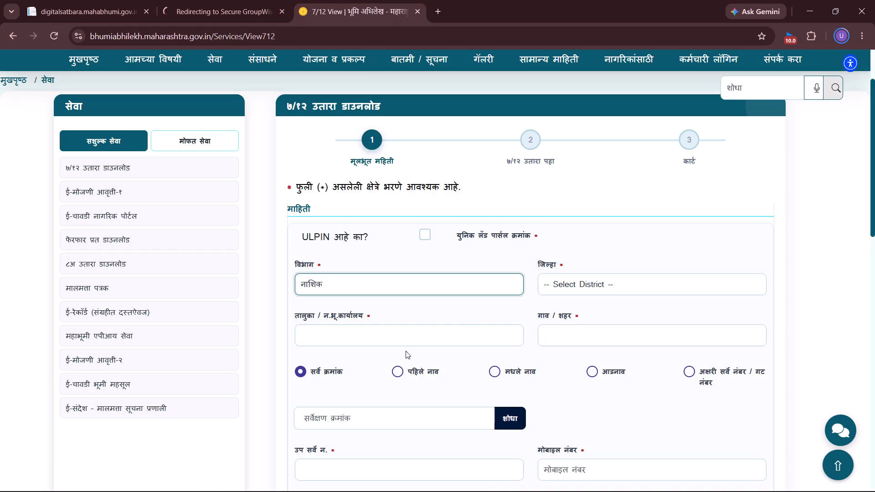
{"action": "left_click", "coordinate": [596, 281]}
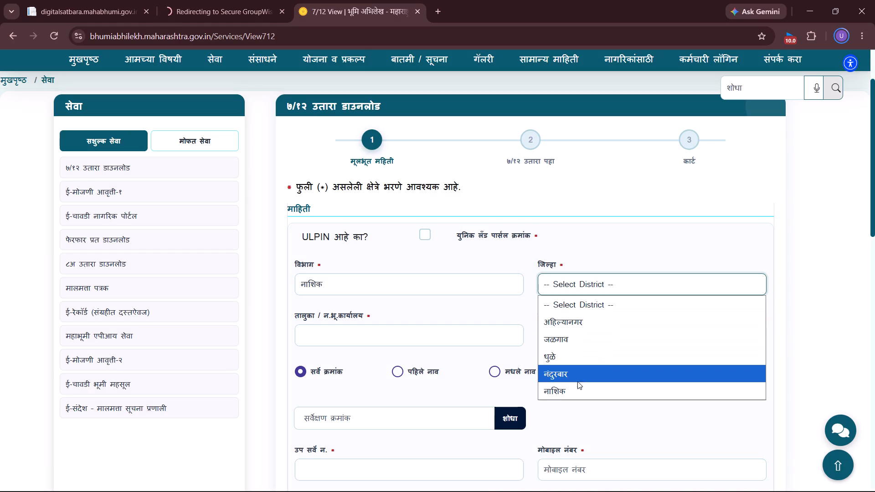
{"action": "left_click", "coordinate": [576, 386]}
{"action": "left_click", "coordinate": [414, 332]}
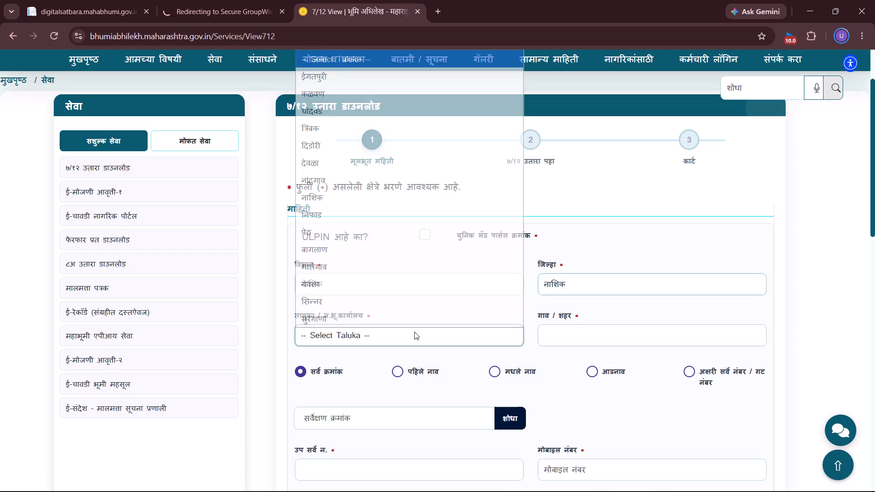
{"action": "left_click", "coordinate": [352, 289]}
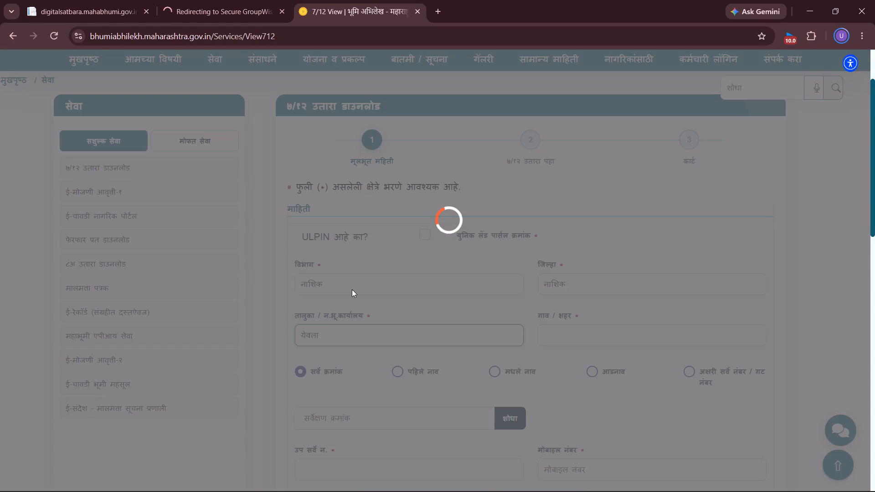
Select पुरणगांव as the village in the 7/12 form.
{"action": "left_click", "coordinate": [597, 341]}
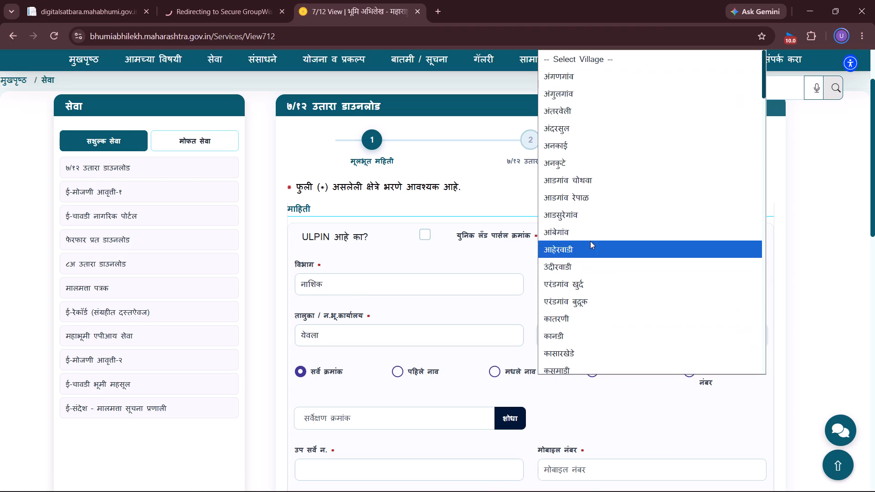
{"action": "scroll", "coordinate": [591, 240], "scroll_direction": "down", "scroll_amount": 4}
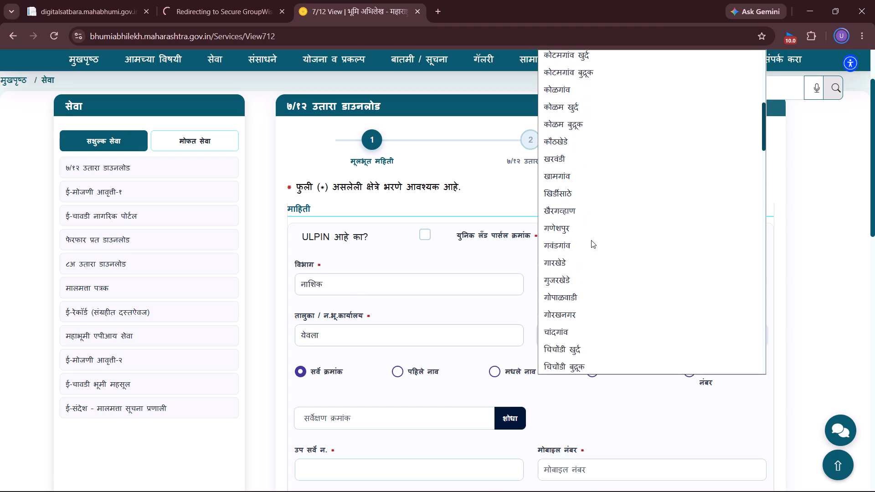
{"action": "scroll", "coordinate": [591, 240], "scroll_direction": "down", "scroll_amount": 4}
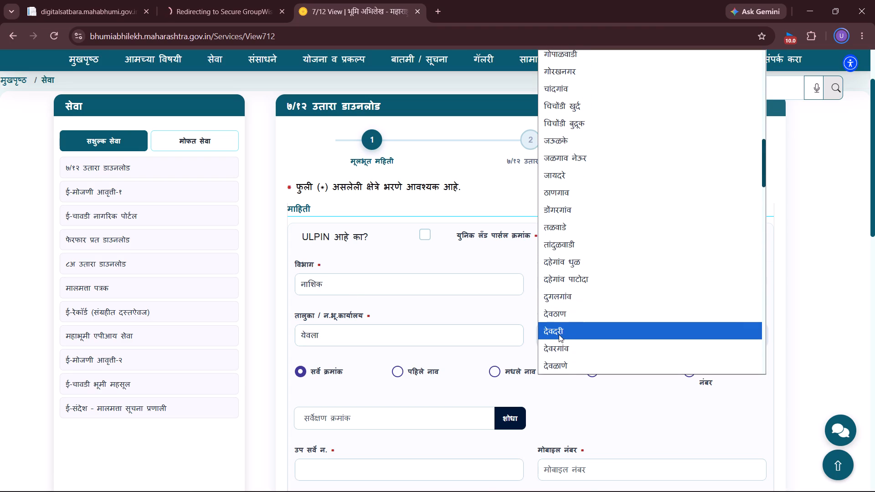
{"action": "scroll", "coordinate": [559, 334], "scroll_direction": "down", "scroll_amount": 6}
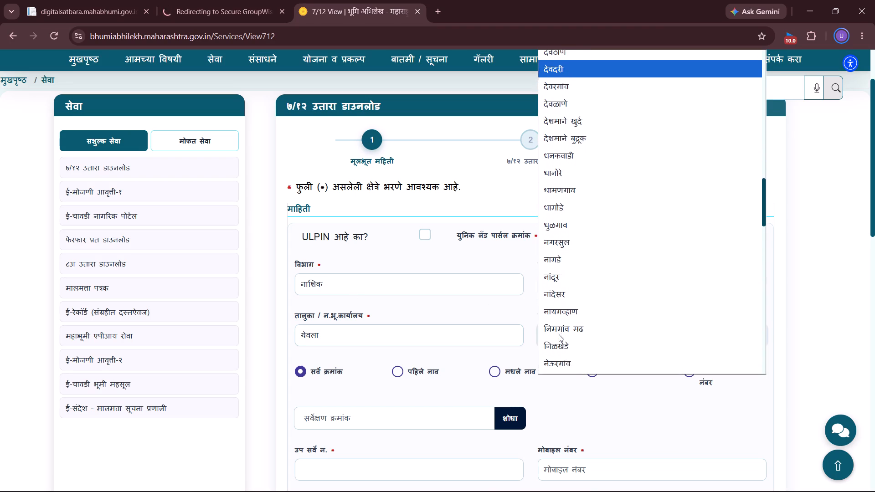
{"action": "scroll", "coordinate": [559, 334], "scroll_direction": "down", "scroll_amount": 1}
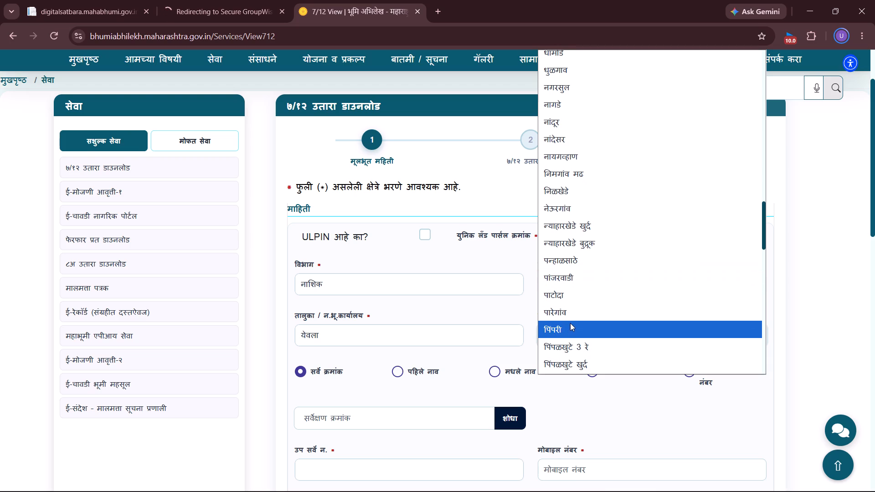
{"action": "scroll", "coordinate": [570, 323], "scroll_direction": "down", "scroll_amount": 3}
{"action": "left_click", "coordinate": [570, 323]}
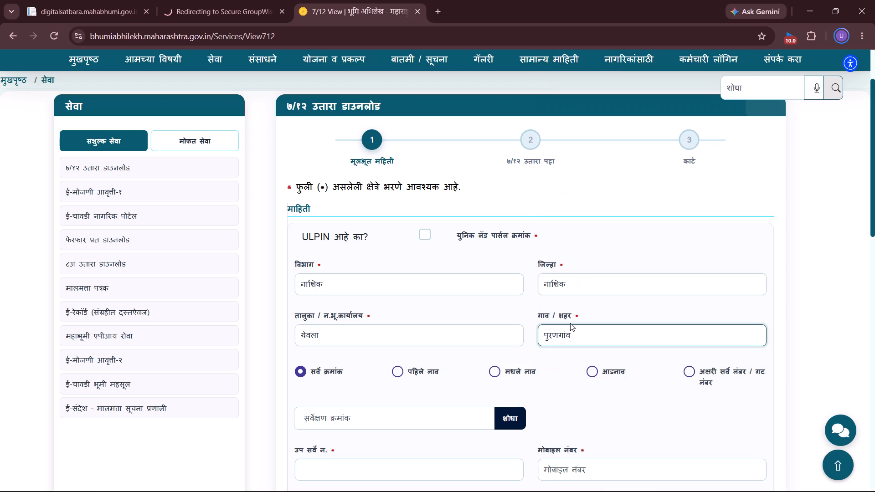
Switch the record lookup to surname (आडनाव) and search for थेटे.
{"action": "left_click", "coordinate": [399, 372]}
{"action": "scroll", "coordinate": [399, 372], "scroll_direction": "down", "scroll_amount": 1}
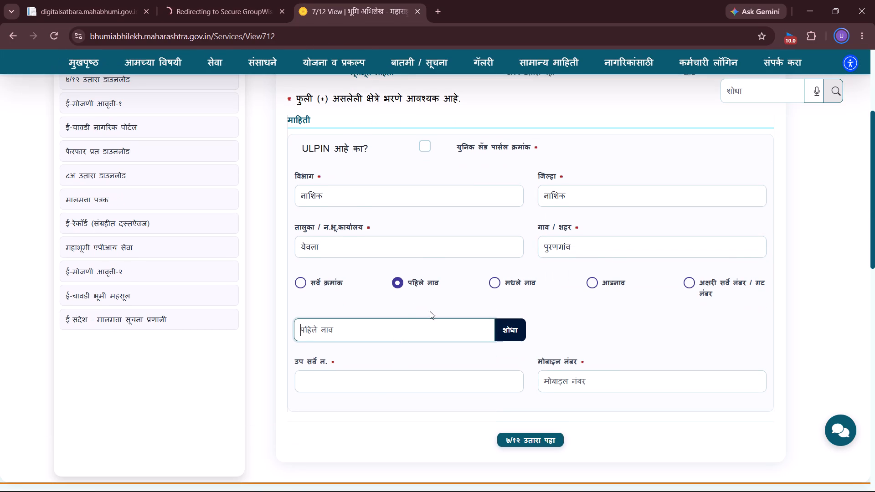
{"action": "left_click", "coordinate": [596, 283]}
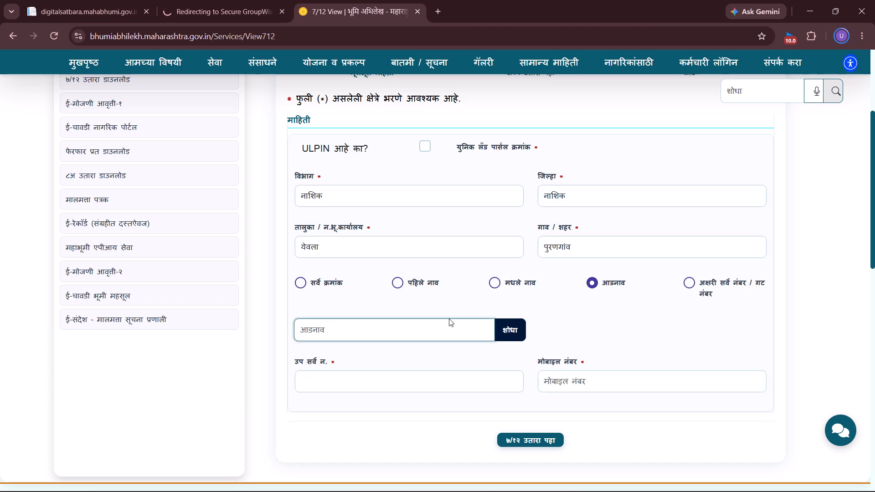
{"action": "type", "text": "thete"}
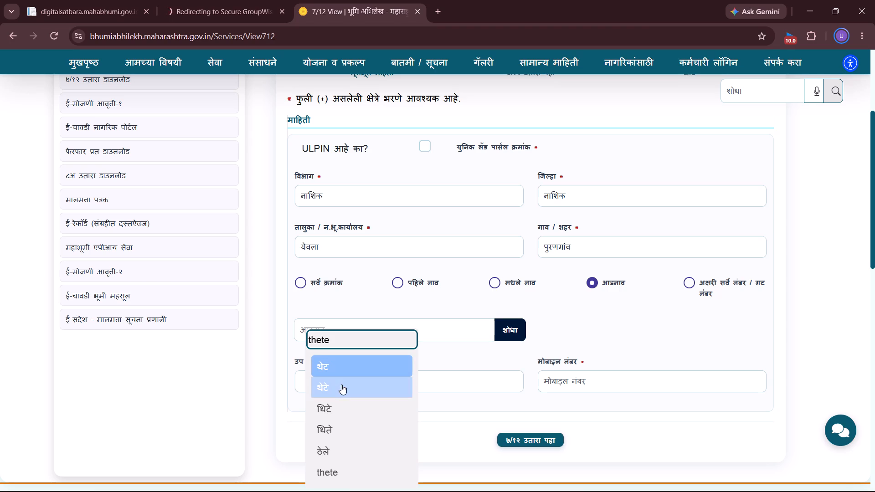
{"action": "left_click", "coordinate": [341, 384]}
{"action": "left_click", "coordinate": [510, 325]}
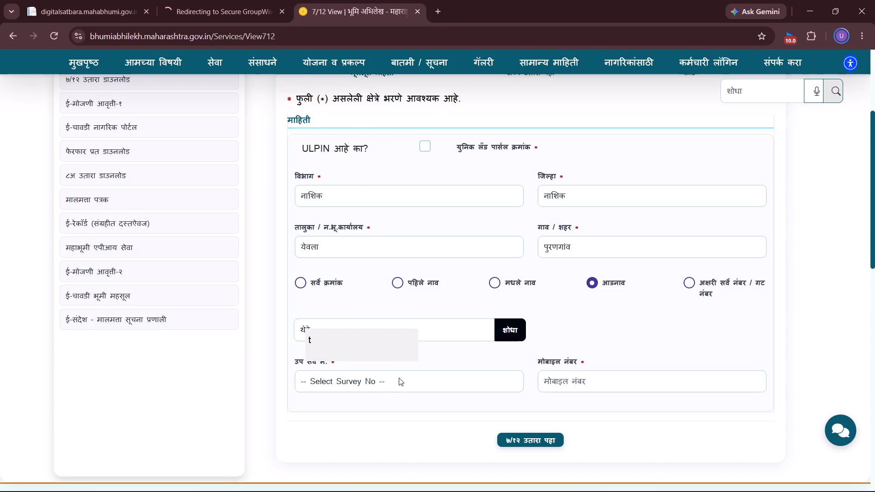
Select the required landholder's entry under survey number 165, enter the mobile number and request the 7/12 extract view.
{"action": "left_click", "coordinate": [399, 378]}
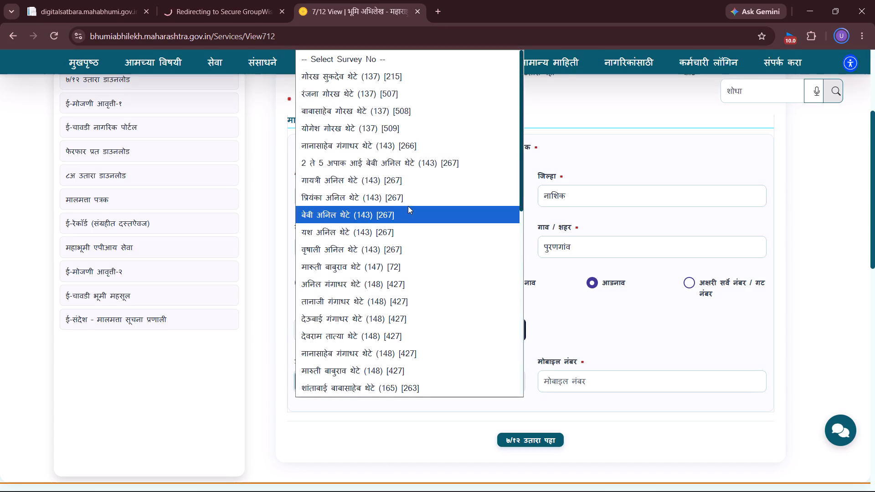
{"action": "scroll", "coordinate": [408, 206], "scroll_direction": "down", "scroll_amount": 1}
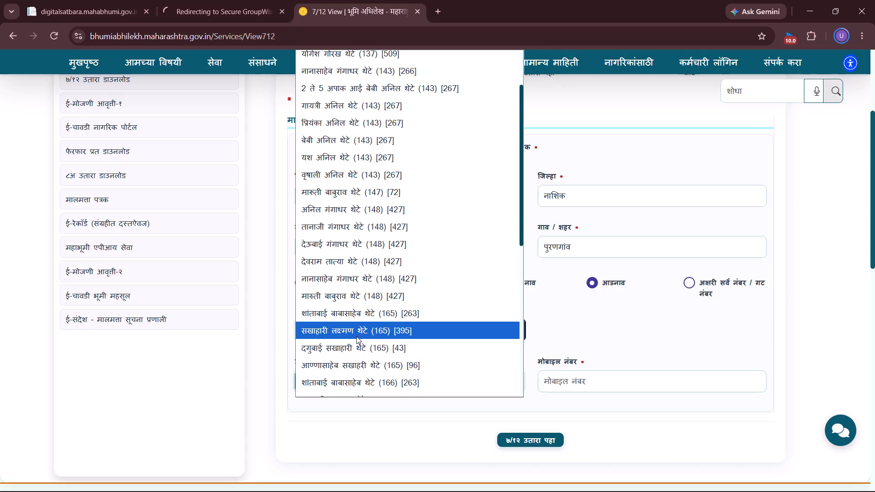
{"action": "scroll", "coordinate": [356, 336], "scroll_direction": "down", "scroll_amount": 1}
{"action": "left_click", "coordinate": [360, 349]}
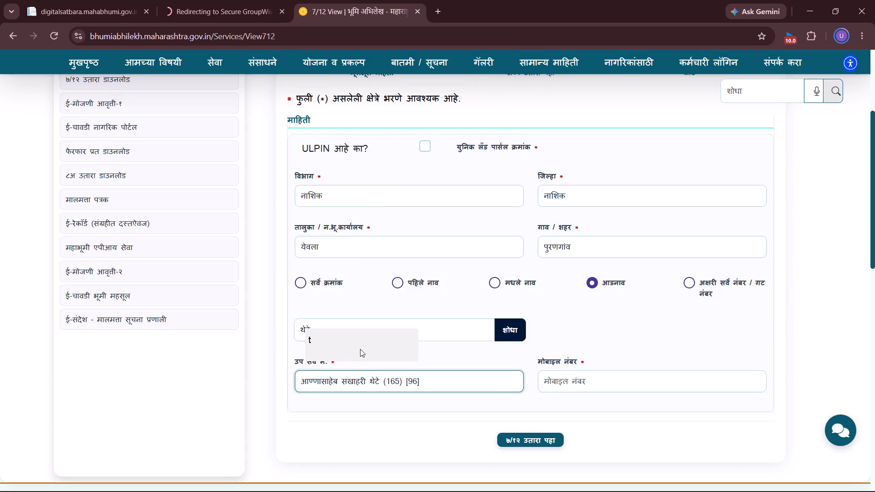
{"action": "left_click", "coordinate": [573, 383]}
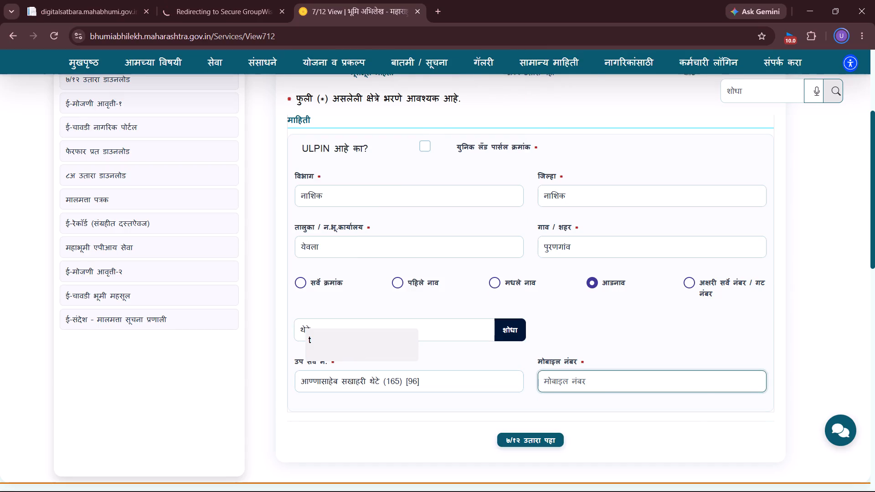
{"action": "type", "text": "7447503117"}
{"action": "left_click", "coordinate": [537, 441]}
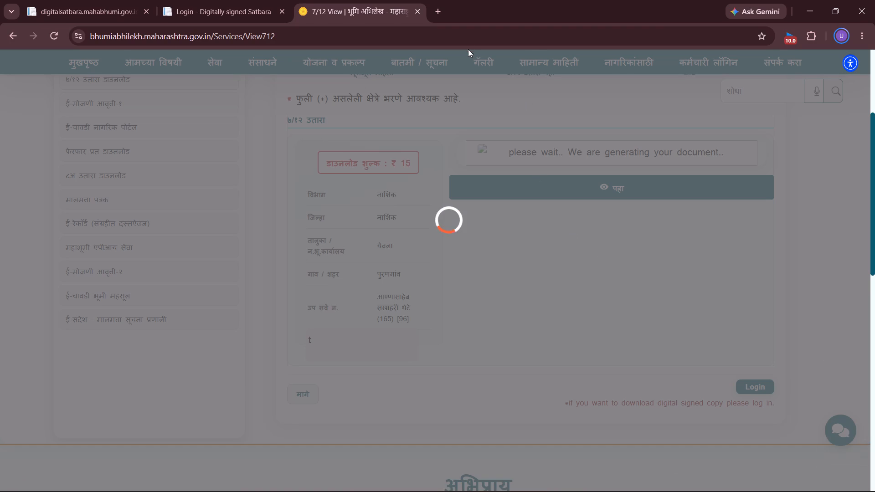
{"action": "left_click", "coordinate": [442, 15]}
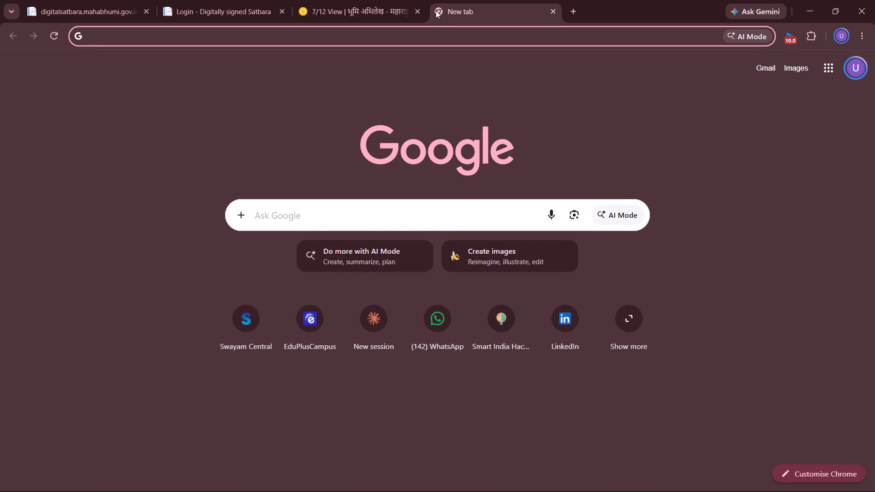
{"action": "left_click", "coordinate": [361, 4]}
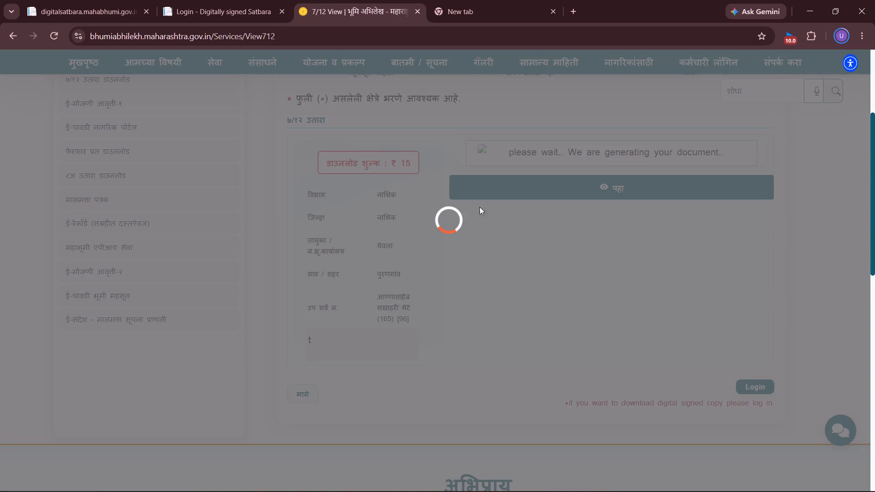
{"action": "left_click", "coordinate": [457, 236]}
Reload the 7/12 page and set both the division and the district to नाशिक.
{"action": "key", "text": "F5"}
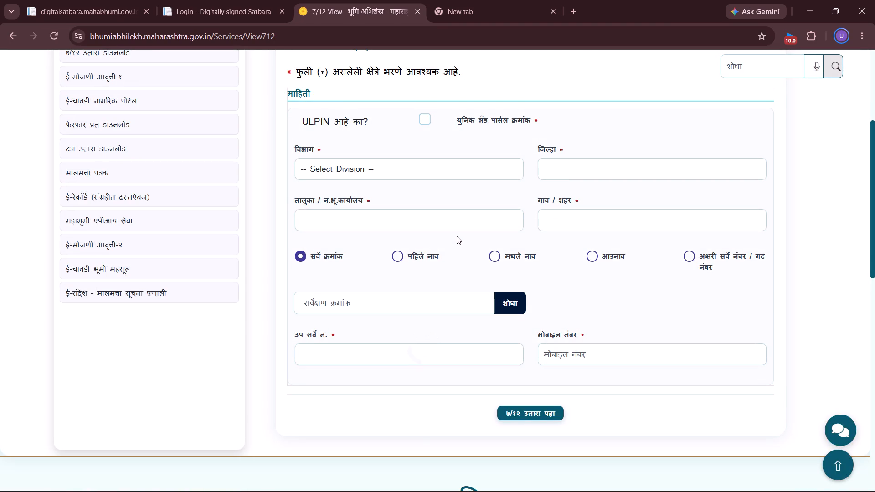
{"action": "left_click", "coordinate": [386, 173]}
{"action": "left_click", "coordinate": [346, 278]}
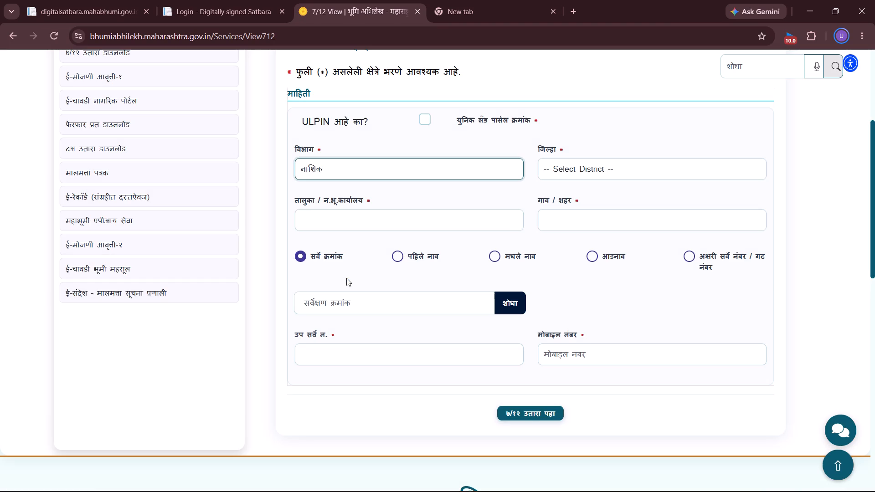
{"action": "left_click", "coordinate": [586, 165]}
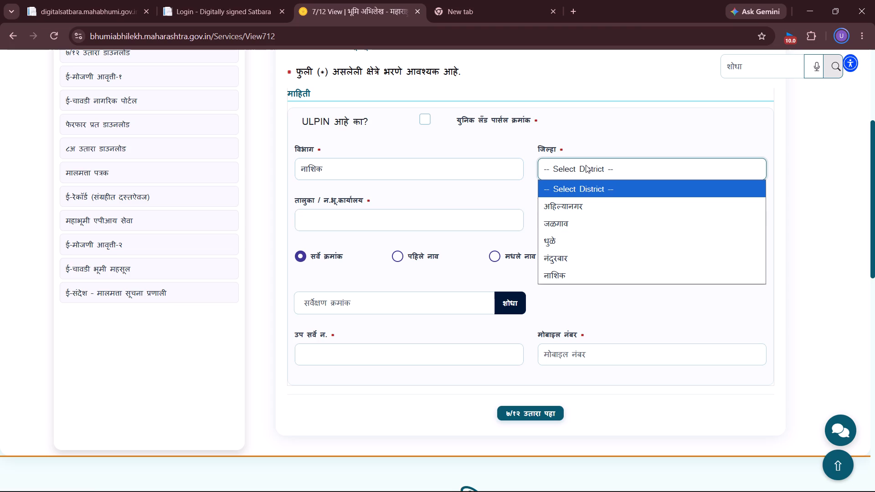
{"action": "left_click", "coordinate": [565, 273]}
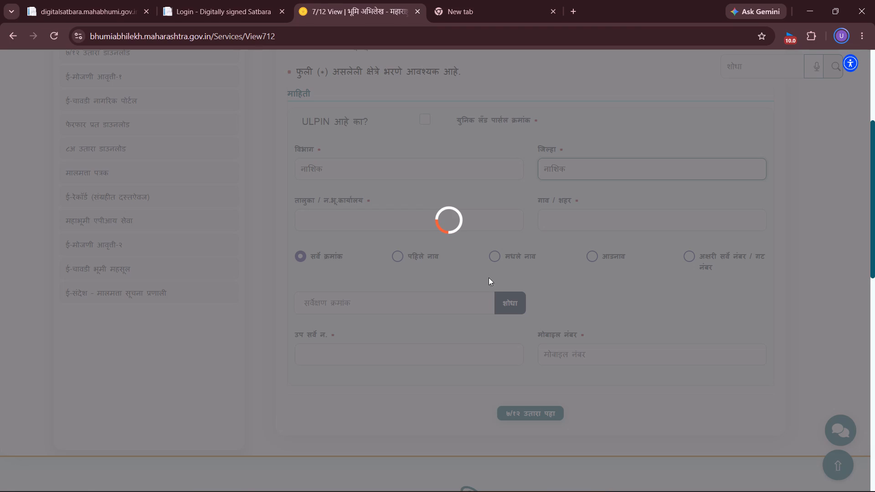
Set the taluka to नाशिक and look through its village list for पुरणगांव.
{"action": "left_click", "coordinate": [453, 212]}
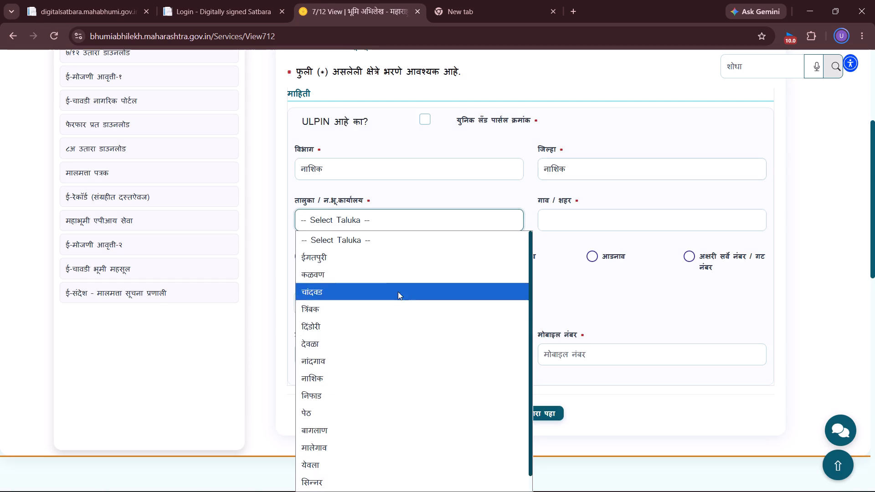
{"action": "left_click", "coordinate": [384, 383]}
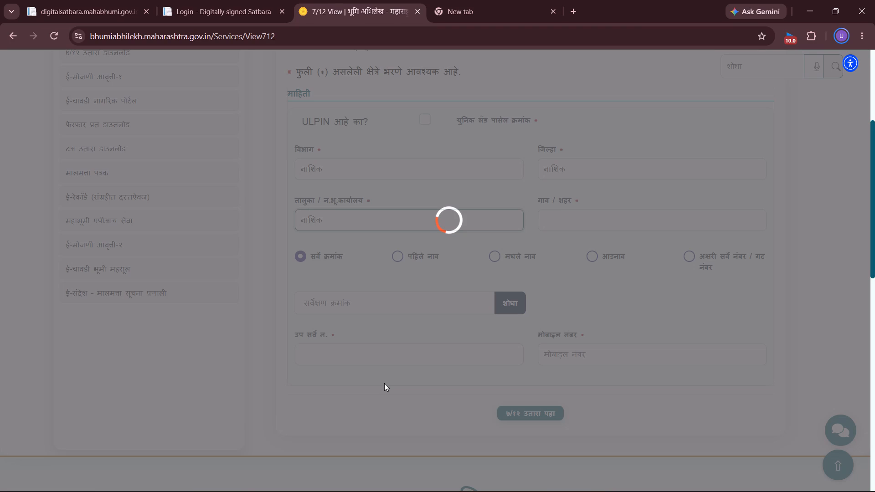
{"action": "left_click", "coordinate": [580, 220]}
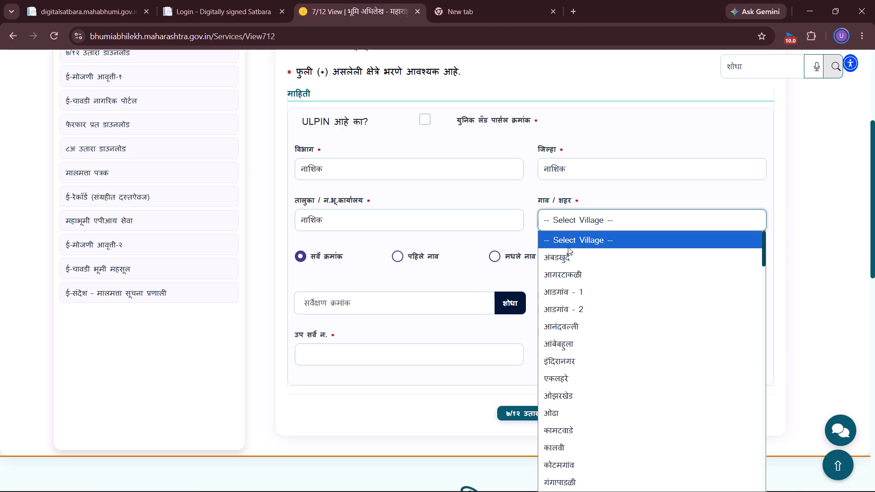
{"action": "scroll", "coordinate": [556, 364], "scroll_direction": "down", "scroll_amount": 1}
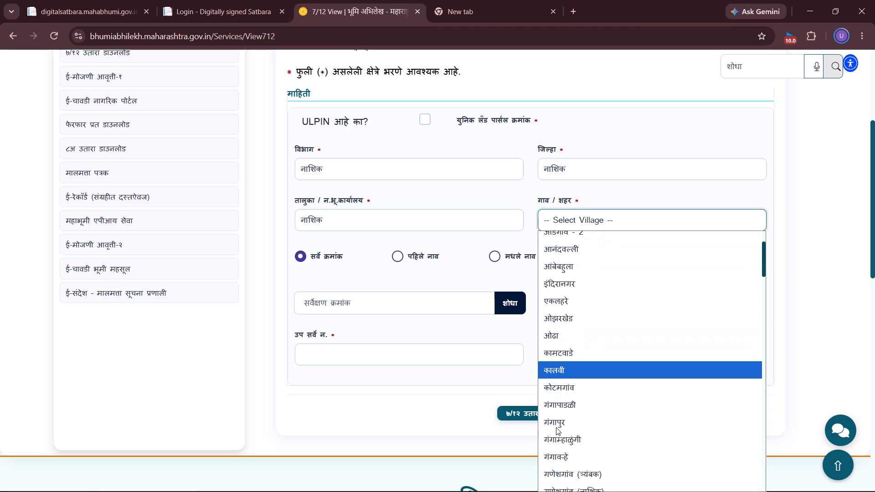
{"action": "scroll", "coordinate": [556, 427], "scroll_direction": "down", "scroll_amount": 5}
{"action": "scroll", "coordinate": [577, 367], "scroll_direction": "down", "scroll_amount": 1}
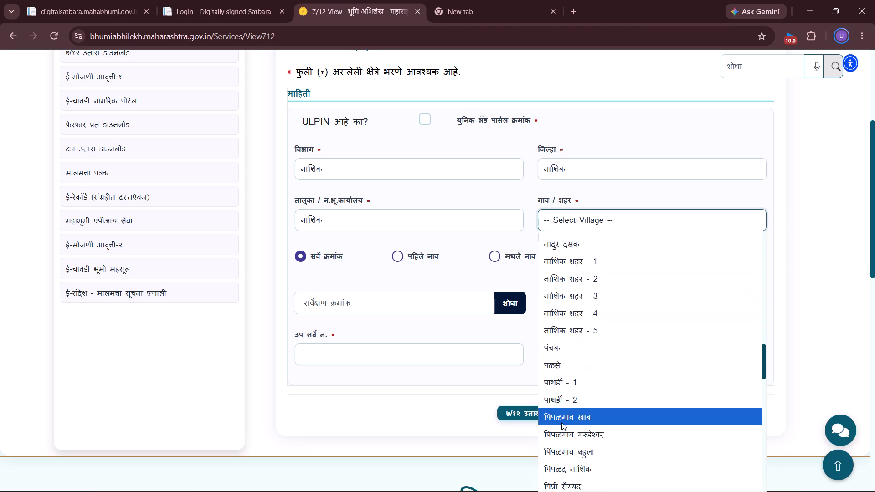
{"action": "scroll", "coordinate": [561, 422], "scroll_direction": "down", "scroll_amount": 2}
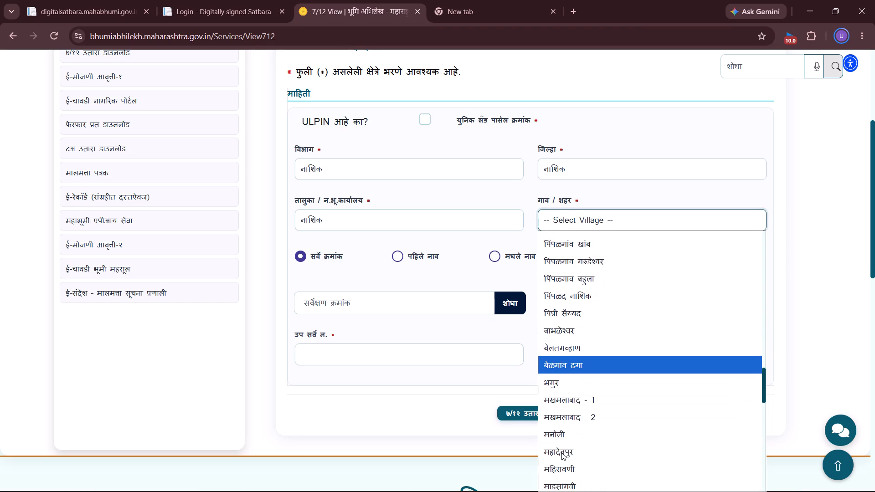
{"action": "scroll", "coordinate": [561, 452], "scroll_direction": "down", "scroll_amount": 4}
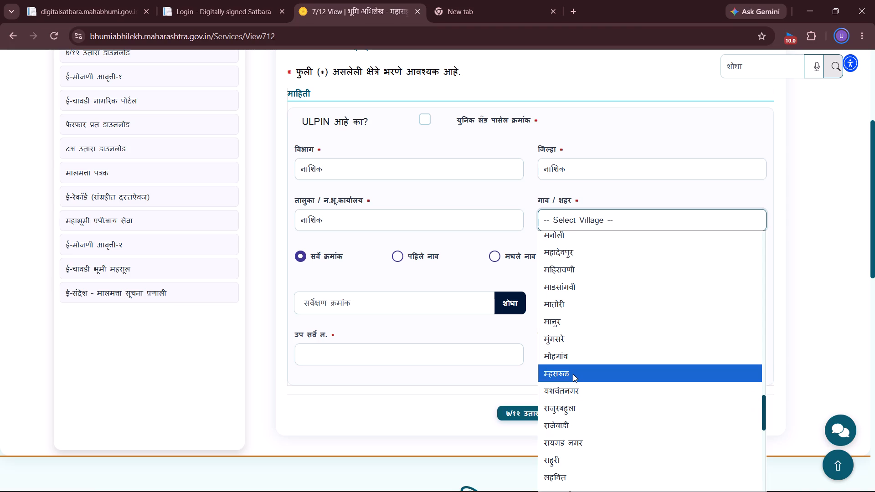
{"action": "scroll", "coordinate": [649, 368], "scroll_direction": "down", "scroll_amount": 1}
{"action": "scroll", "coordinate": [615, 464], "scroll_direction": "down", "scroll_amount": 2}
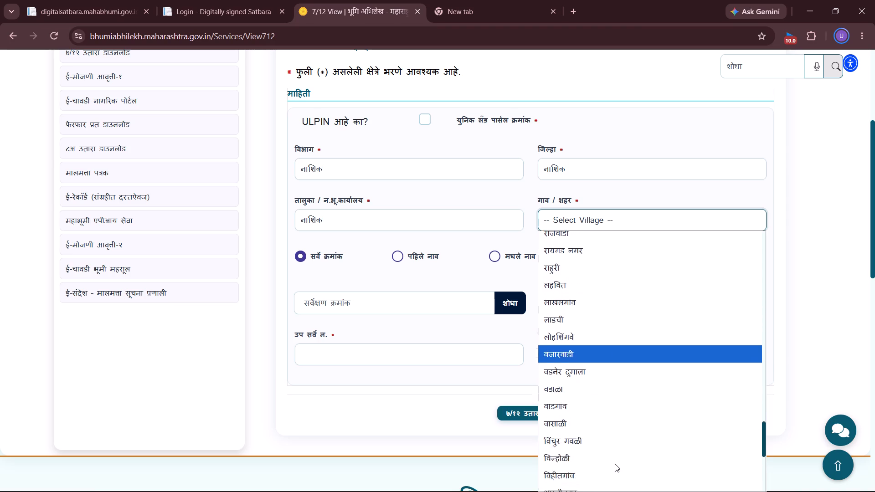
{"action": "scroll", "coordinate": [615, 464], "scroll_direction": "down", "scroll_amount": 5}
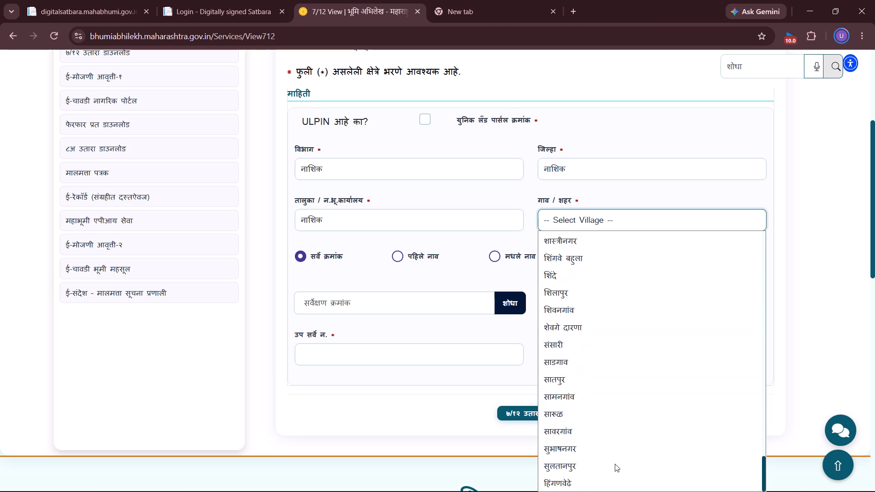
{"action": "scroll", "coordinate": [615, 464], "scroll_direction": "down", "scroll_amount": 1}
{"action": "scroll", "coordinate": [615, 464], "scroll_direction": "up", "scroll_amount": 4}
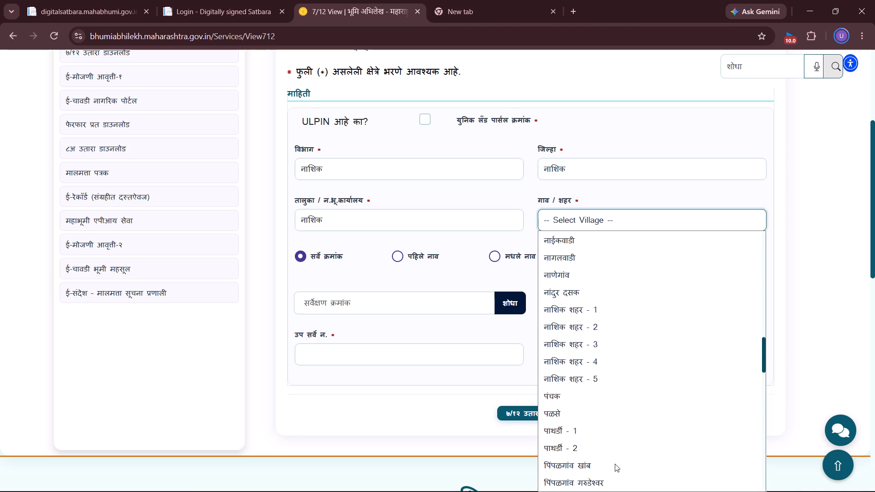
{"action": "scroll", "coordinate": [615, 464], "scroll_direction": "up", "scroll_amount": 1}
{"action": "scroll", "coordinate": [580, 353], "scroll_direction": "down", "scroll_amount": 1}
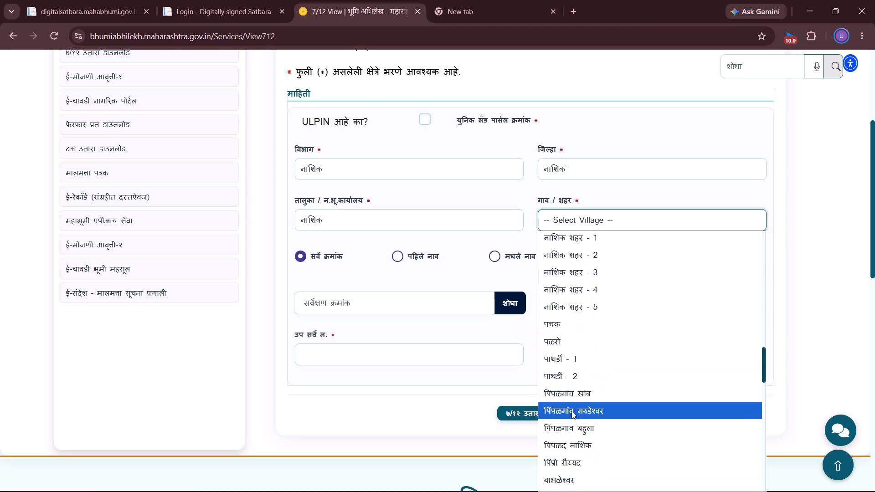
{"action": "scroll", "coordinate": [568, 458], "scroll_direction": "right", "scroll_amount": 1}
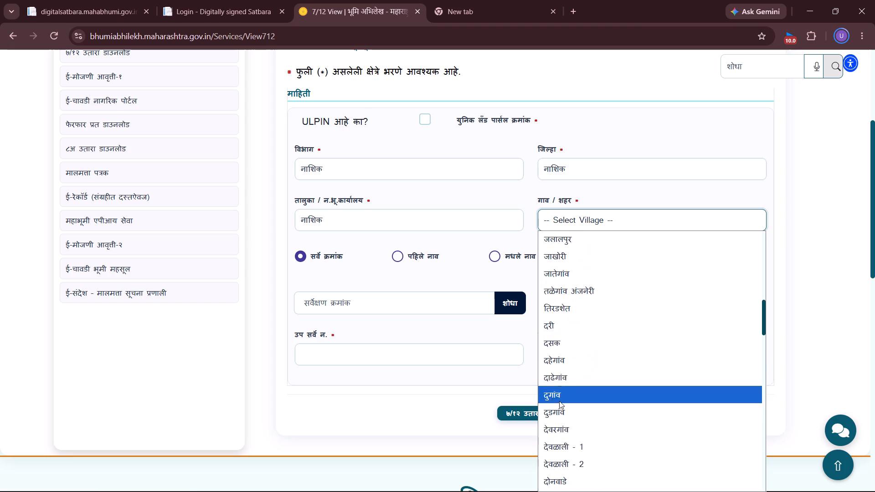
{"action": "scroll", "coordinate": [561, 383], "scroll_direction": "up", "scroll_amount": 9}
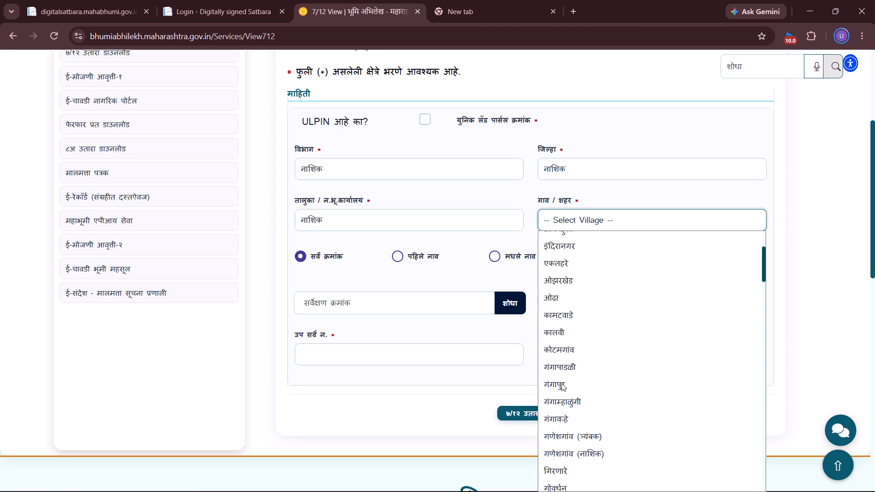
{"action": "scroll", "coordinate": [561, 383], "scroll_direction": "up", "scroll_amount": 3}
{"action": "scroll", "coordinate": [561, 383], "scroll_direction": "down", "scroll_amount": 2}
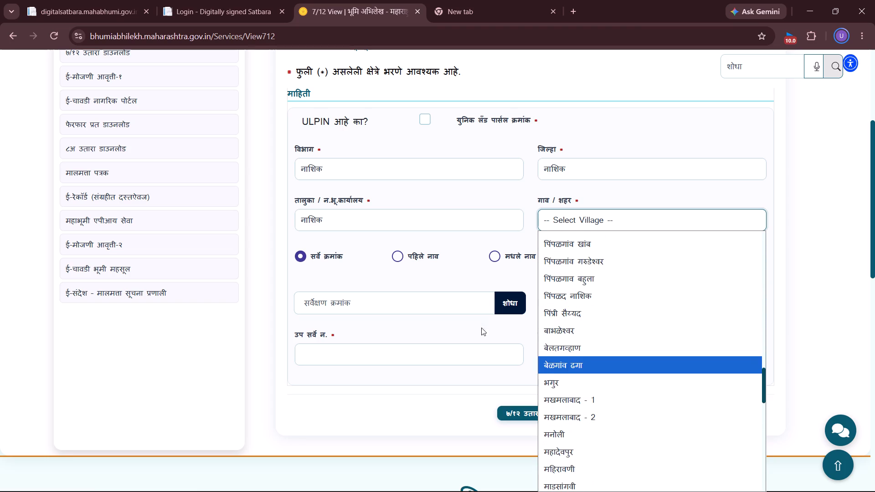
Set the taluka to येवला and the village to पुरणगांव in the 7/12 form.
{"action": "left_click", "coordinate": [448, 220]}
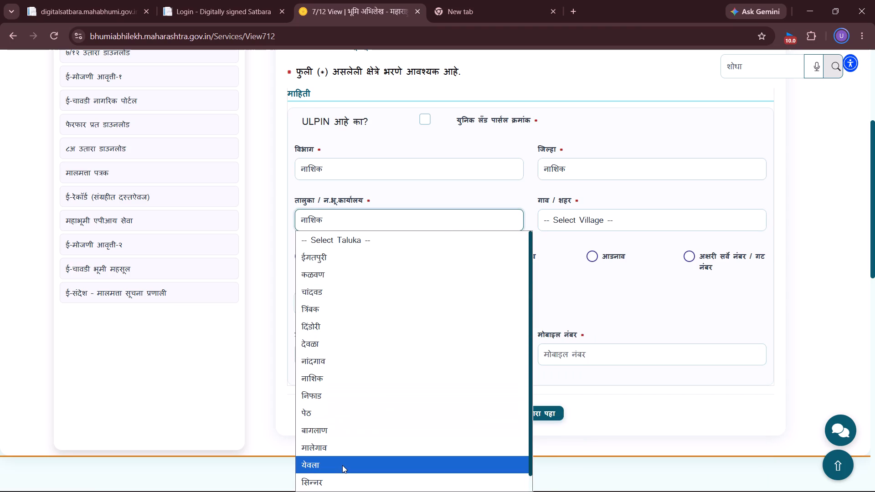
{"action": "left_click", "coordinate": [342, 465]}
{"action": "left_click", "coordinate": [592, 221]}
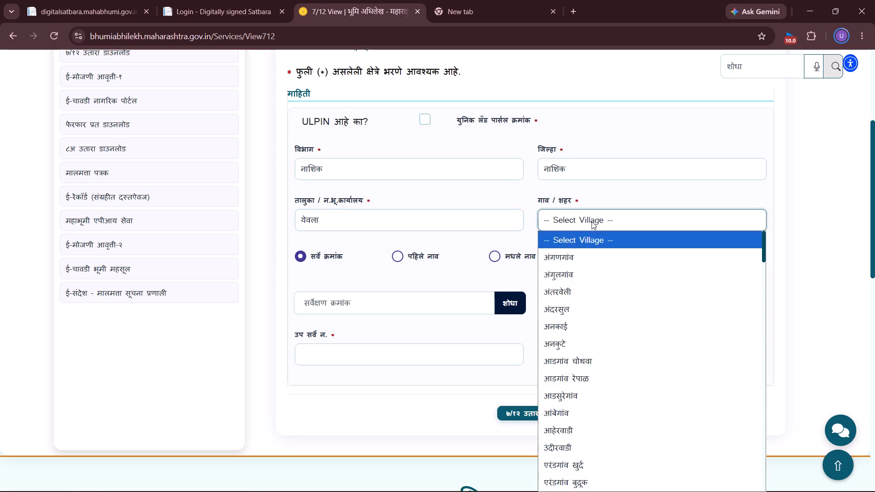
{"action": "scroll", "coordinate": [597, 321], "scroll_direction": "down", "scroll_amount": 9}
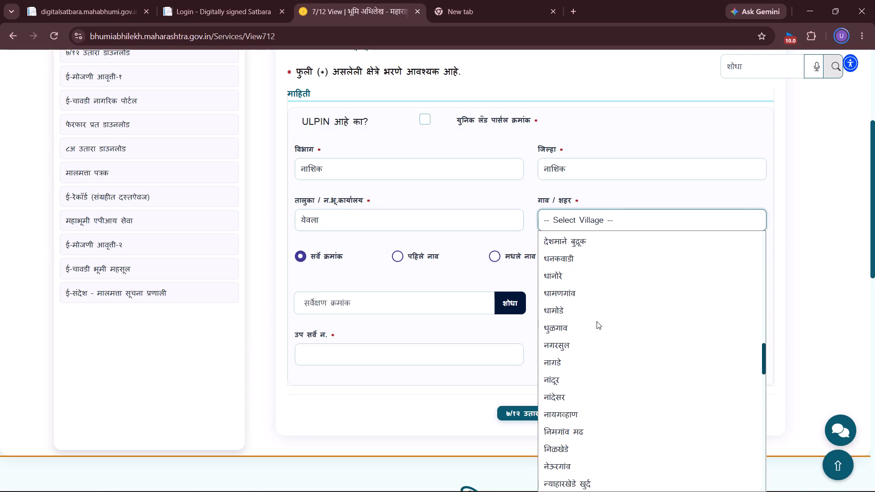
{"action": "scroll", "coordinate": [597, 321], "scroll_direction": "down", "scroll_amount": 2}
{"action": "scroll", "coordinate": [597, 321], "scroll_direction": "up", "scroll_amount": 2}
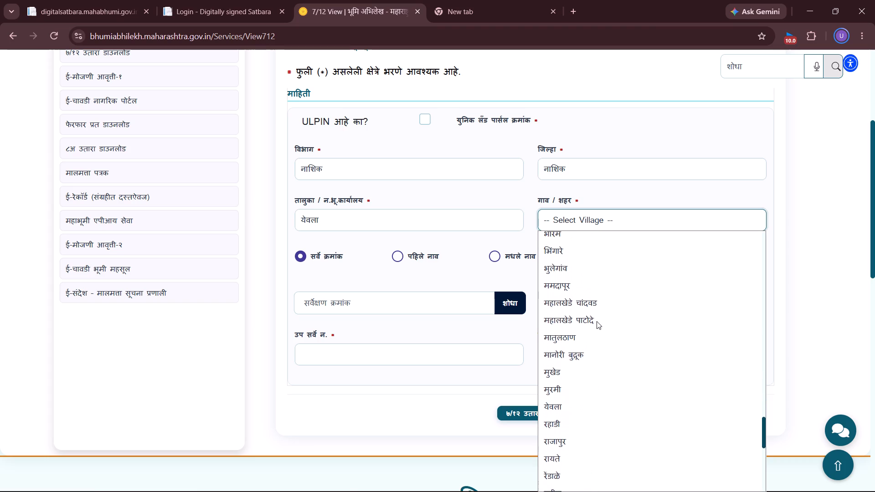
{"action": "scroll", "coordinate": [597, 321], "scroll_direction": "up", "scroll_amount": 4}
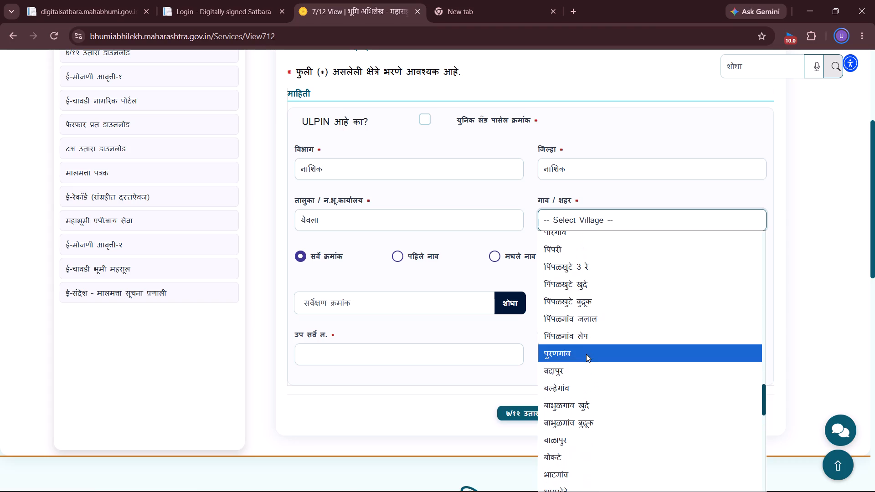
{"action": "left_click", "coordinate": [586, 355]}
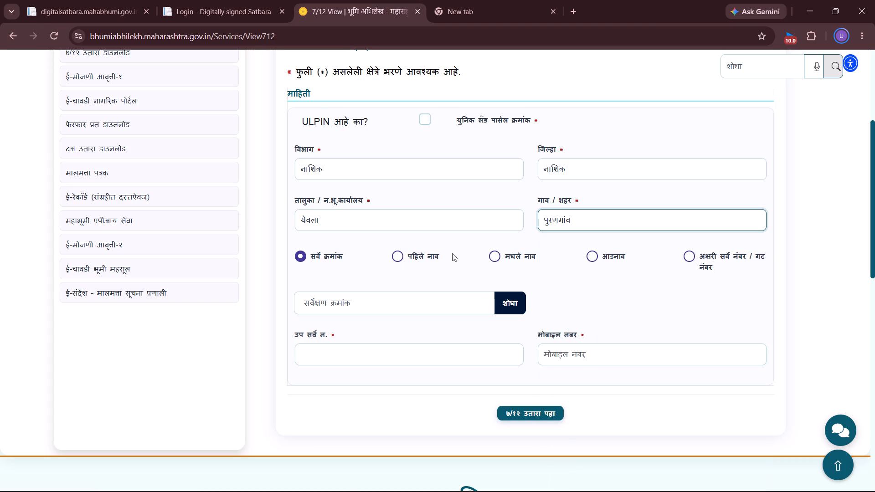
Switch the record lookup to surname (आडनाव) and search for थेटे.
{"action": "left_click", "coordinate": [595, 257]}
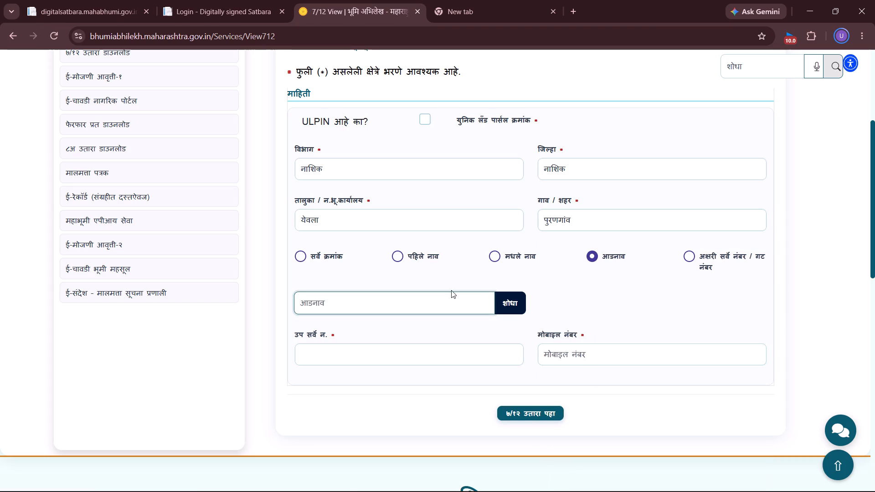
{"action": "left_click", "coordinate": [435, 297]}
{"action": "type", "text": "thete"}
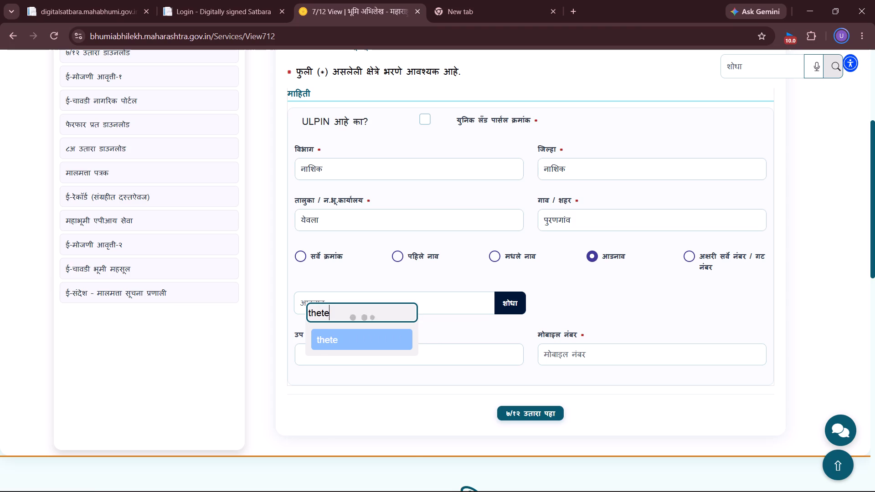
{"action": "left_click", "coordinate": [377, 364]}
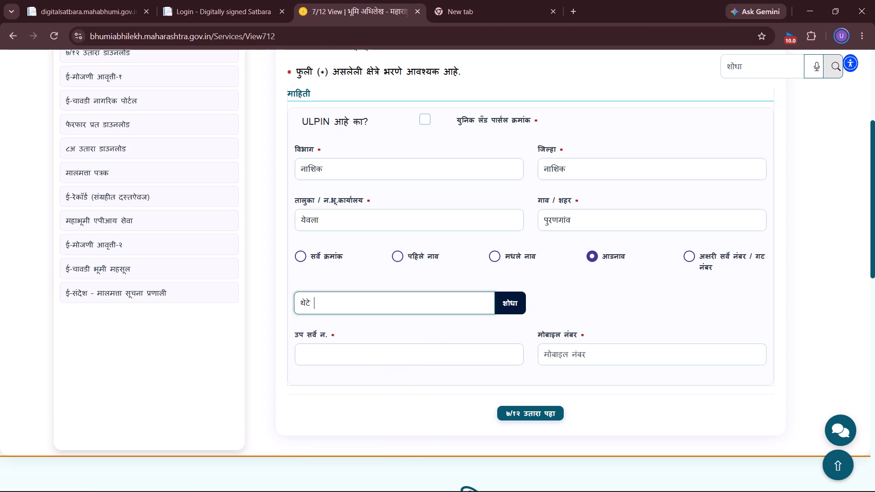
{"action": "left_click", "coordinate": [515, 296]}
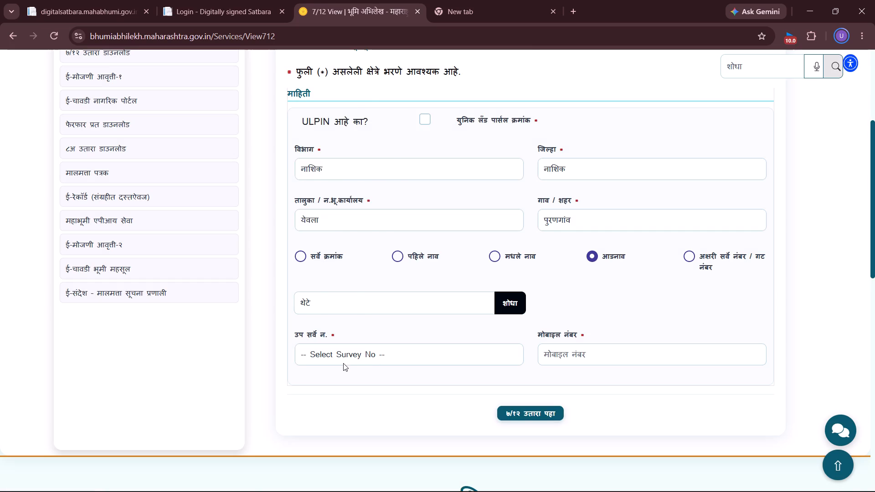
{"action": "left_click", "coordinate": [343, 363]}
{"action": "scroll", "coordinate": [343, 363], "scroll_direction": "down", "scroll_amount": 3}
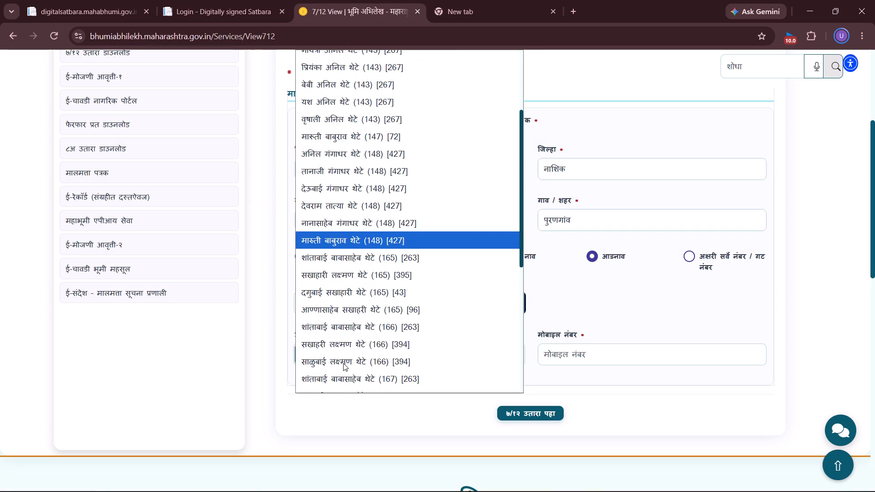
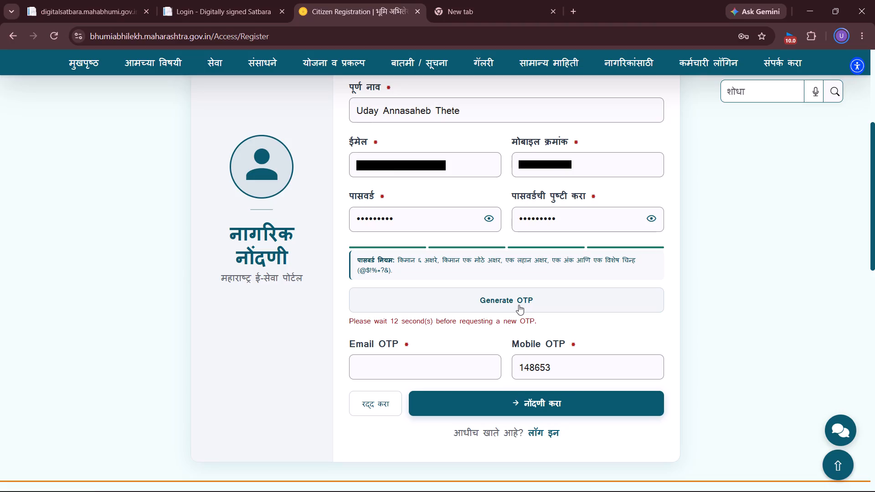
Request a new OTP for the citizen registration form.
{"action": "left_click", "coordinate": [519, 305]}
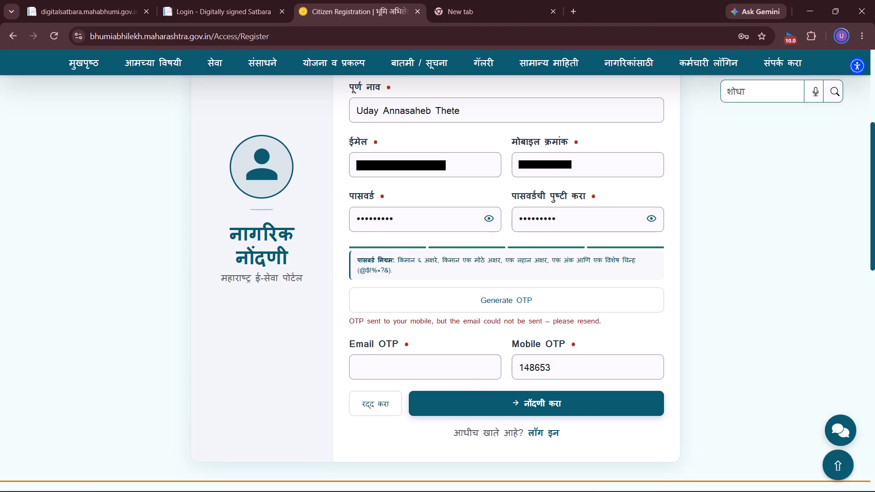
Replace the email address in the registration form with the alternative institutional one, changing both its user name and its domain.
{"action": "left_click", "coordinate": [396, 165]}
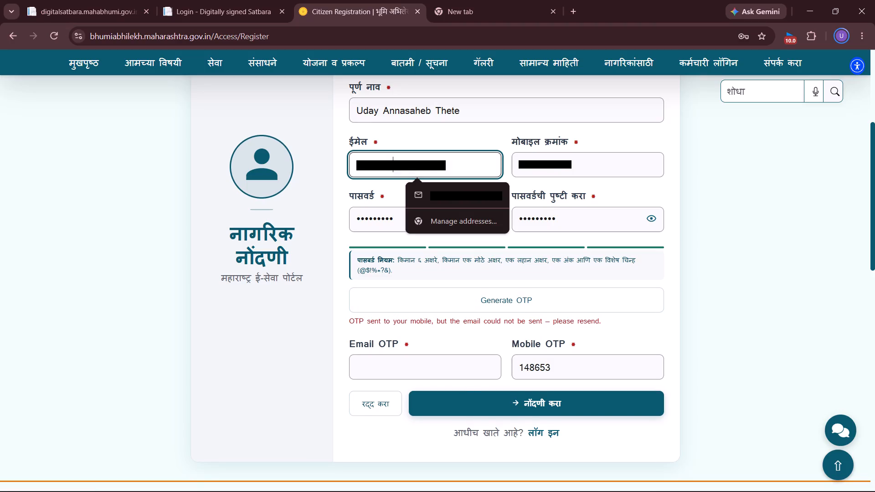
{"action": "key", "text": "BackSpace"}
{"action": "key", "text": "BackSpace"}
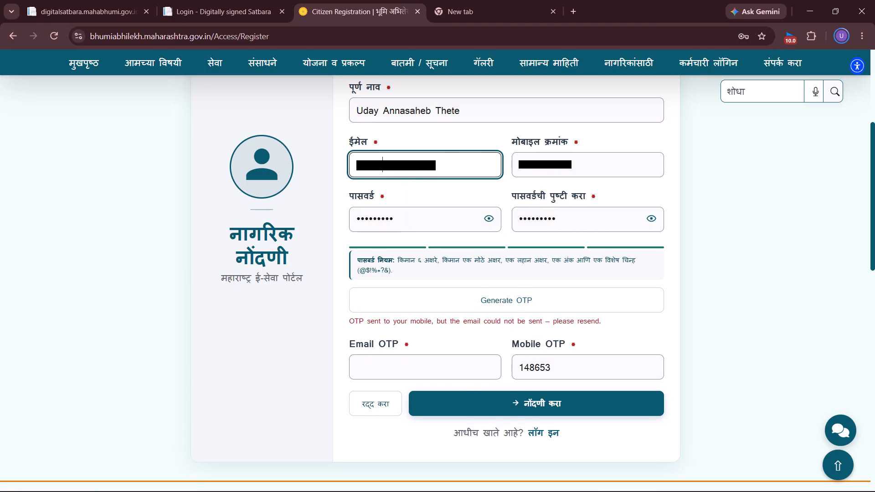
{"action": "key", "text": "BackSpace"}
{"action": "key", "text": "BackSpace"}
{"action": "key", "text": "BackSpace"}
{"action": "key", "text": "BackSpace"}
{"action": "key", "text": "BackSpace"}
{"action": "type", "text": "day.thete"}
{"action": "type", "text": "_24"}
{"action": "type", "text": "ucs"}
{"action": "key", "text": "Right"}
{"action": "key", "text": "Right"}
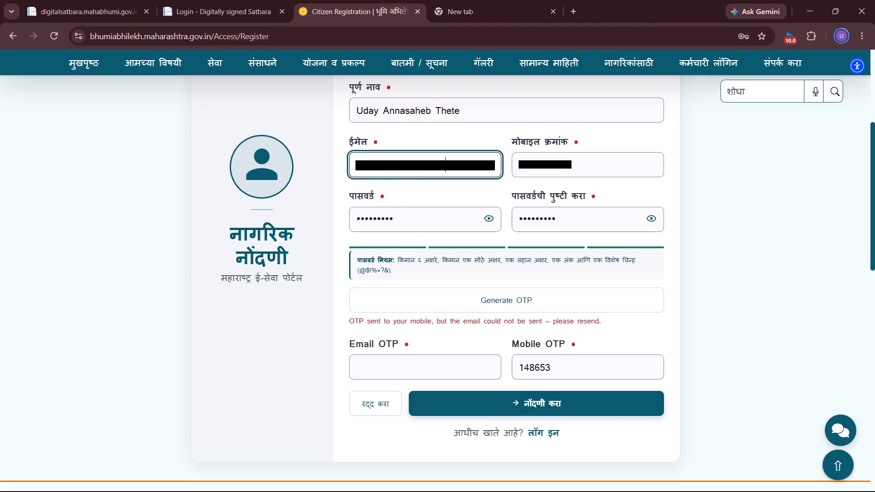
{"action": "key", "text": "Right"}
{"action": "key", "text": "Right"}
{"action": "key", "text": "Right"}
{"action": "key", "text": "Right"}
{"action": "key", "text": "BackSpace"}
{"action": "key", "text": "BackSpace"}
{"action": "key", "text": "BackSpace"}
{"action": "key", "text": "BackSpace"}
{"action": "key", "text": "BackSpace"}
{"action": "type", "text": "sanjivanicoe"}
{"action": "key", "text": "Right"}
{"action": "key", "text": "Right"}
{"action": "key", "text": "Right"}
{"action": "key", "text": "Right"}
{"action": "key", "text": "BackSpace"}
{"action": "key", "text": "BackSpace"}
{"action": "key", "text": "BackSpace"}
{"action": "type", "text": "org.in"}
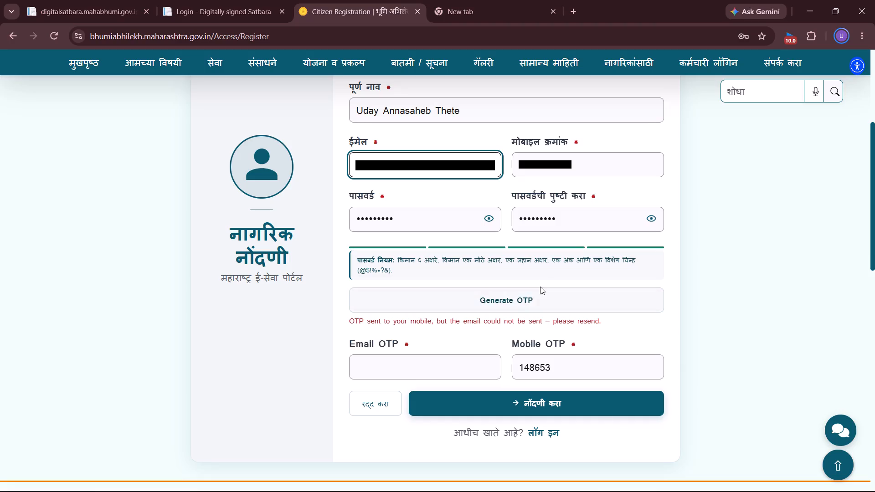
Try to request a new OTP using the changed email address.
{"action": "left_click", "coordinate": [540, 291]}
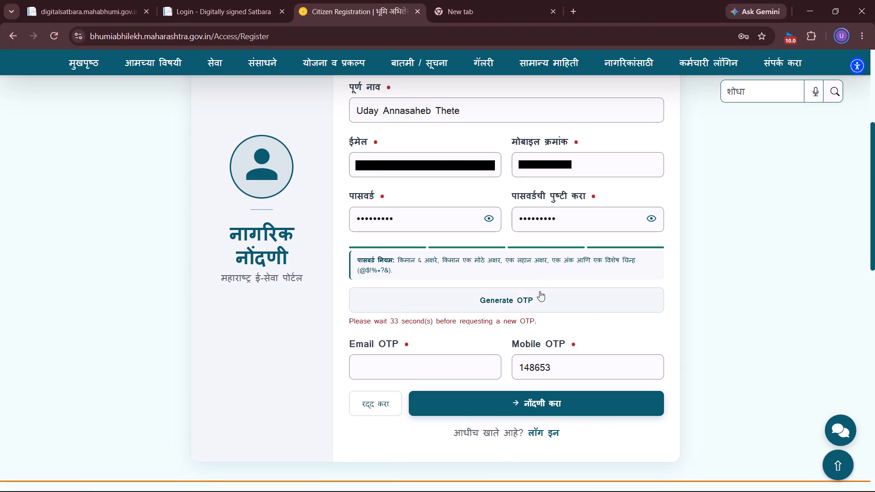
Clear the old code from the Mobile OTP field.
{"action": "left_click_drag", "start_coordinate": [558, 364], "coordinate": [499, 364]}
{"action": "key", "text": "BackSpace"}
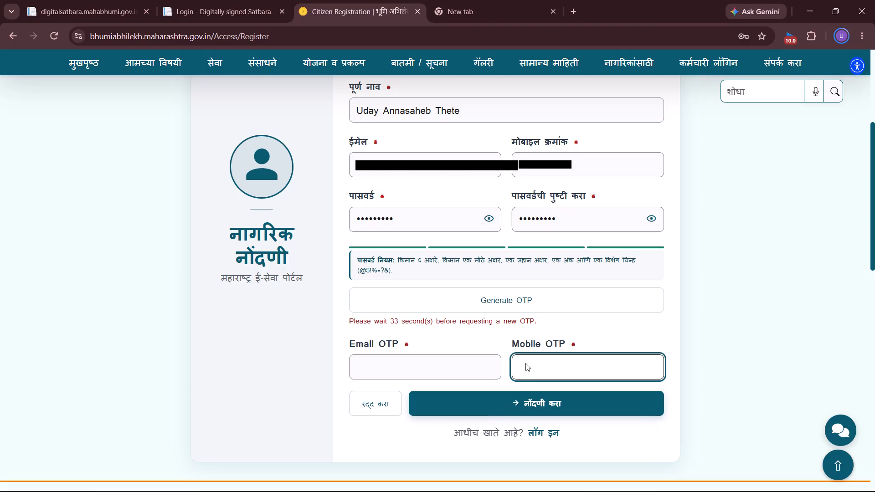
Edit the email address in the registration form, inserting extra letters near its end.
{"action": "left_click", "coordinate": [484, 170]}
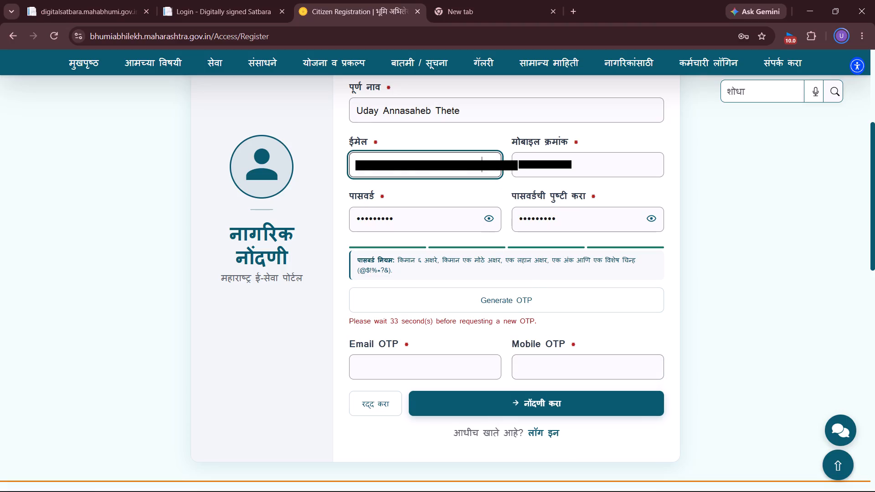
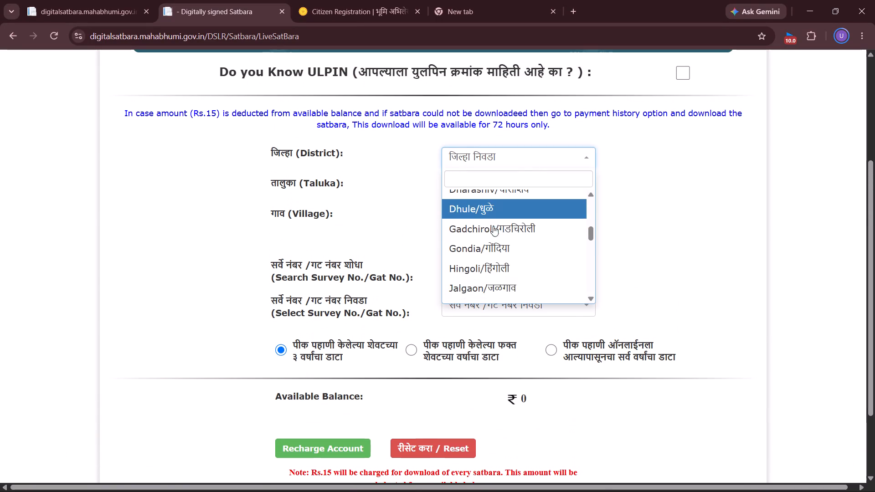
Set the district to Nashik/नाशिक and the taluka to Yevla/येवला on the digitally signed satbara form.
{"action": "scroll", "coordinate": [493, 226], "scroll_direction": "down", "scroll_amount": 4}
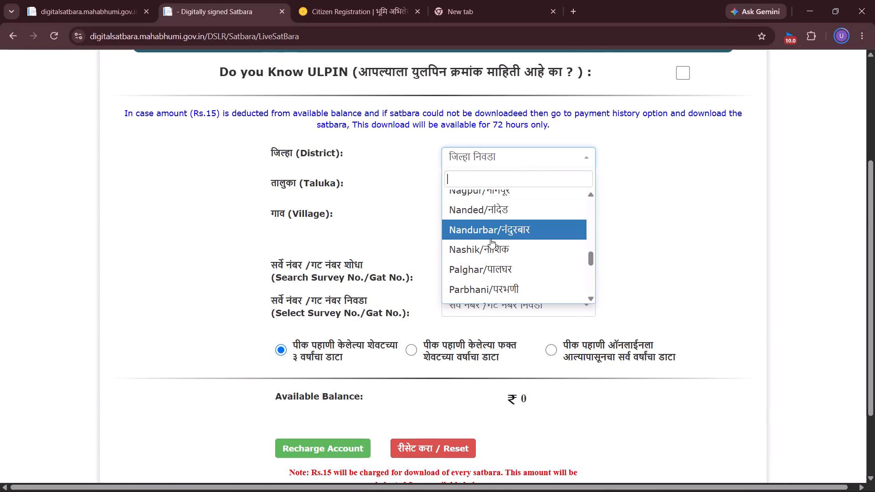
{"action": "left_click", "coordinate": [492, 247]}
{"action": "left_click", "coordinate": [494, 183]}
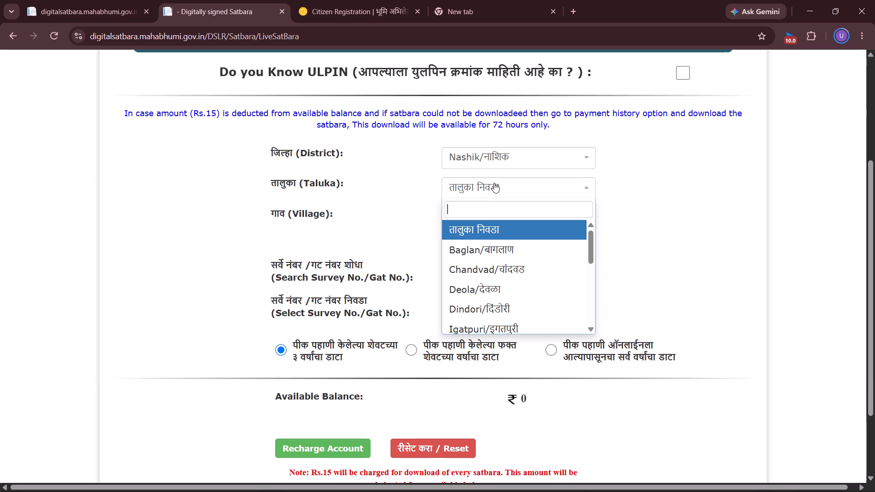
{"action": "scroll", "coordinate": [478, 274], "scroll_direction": "down", "scroll_amount": 4}
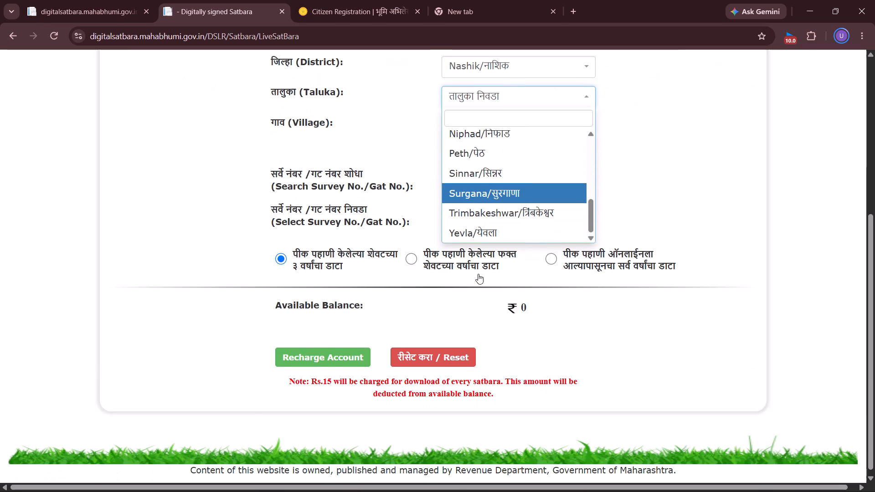
{"action": "scroll", "coordinate": [478, 274], "scroll_direction": "down", "scroll_amount": 1}
{"action": "left_click", "coordinate": [511, 228]}
{"action": "scroll", "coordinate": [511, 228], "scroll_direction": "up", "scroll_amount": 1}
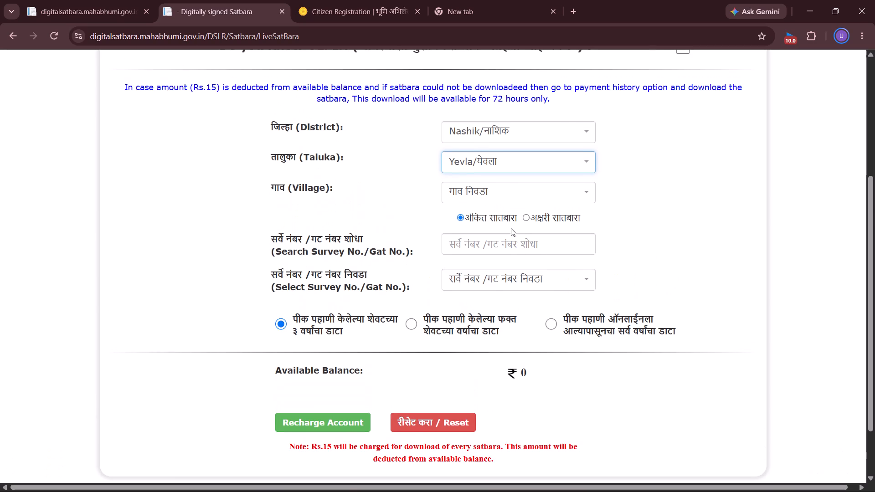
Set the village to Purangaon/पुरणगांव on the satbara form.
{"action": "left_click", "coordinate": [500, 198]}
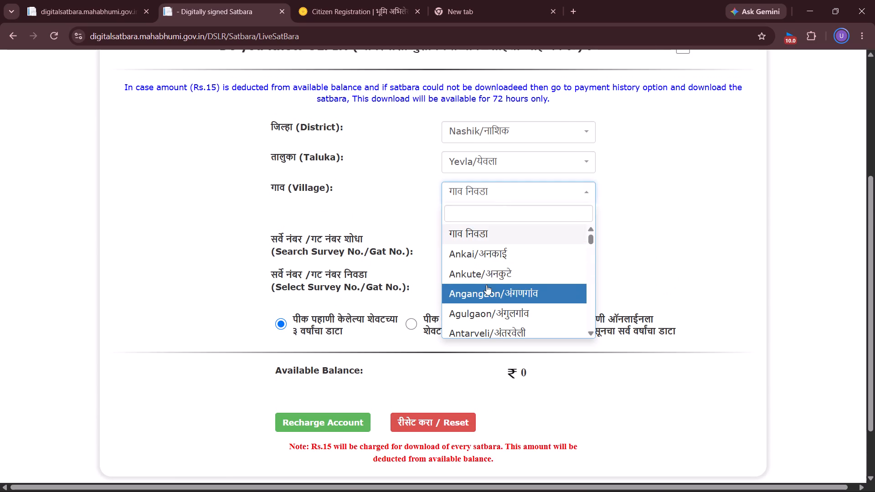
{"action": "scroll", "coordinate": [486, 285], "scroll_direction": "down", "scroll_amount": 7}
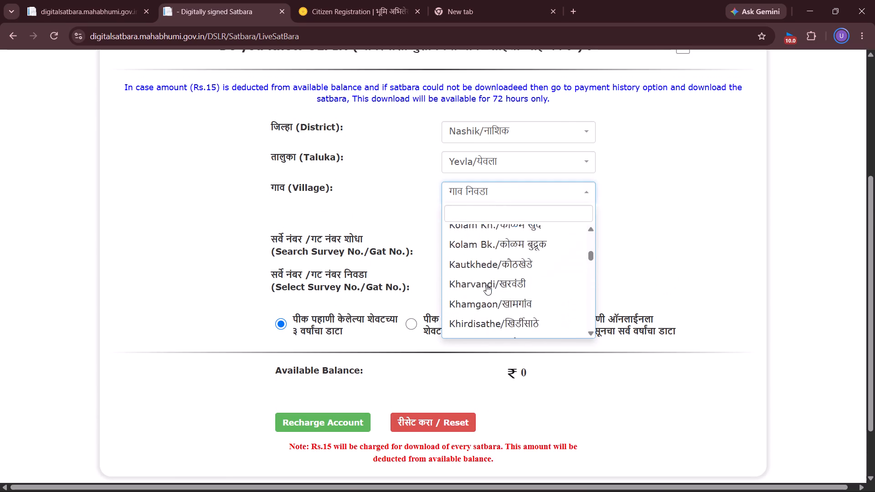
{"action": "scroll", "coordinate": [486, 285], "scroll_direction": "down", "scroll_amount": 5}
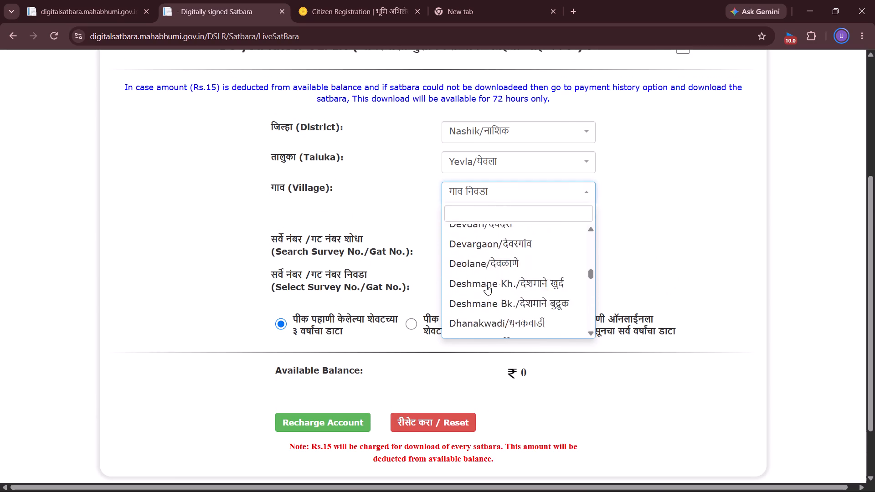
{"action": "scroll", "coordinate": [486, 285], "scroll_direction": "down", "scroll_amount": 3}
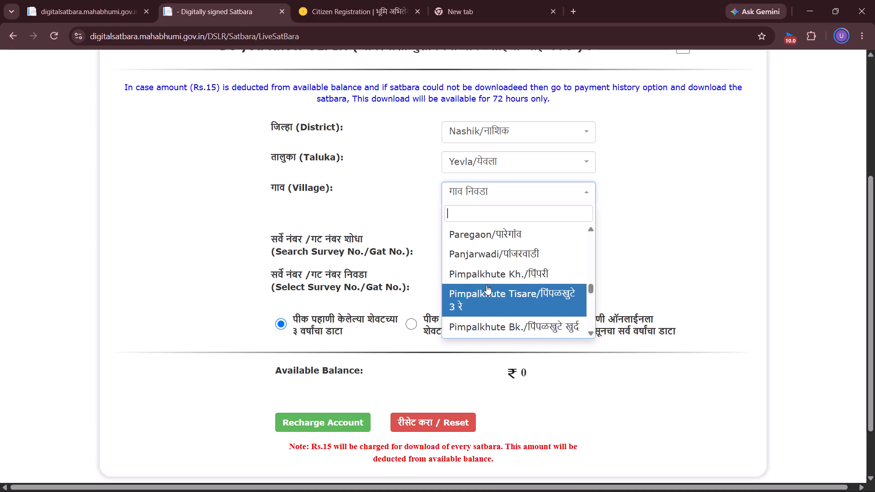
{"action": "scroll", "coordinate": [486, 285], "scroll_direction": "down", "scroll_amount": 2}
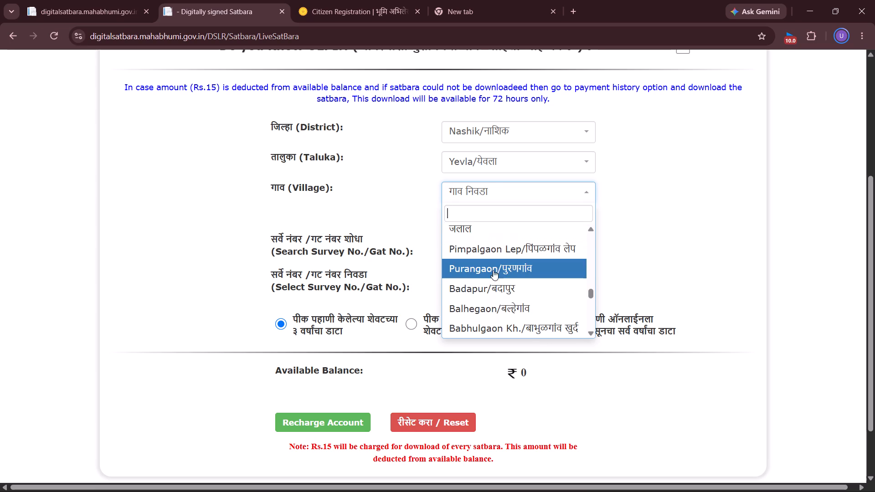
{"action": "left_click", "coordinate": [499, 266]}
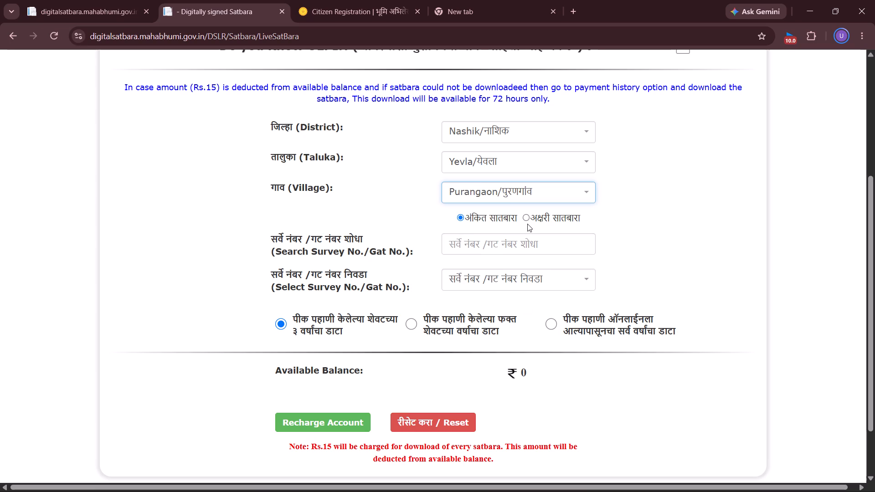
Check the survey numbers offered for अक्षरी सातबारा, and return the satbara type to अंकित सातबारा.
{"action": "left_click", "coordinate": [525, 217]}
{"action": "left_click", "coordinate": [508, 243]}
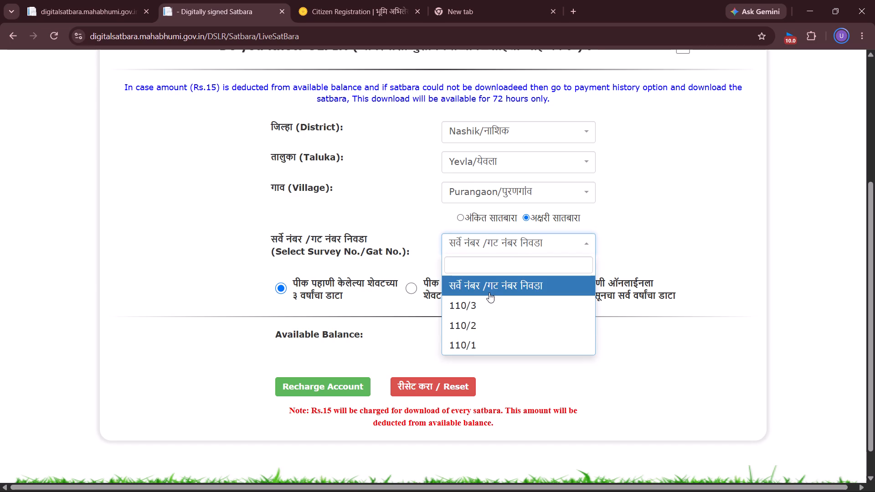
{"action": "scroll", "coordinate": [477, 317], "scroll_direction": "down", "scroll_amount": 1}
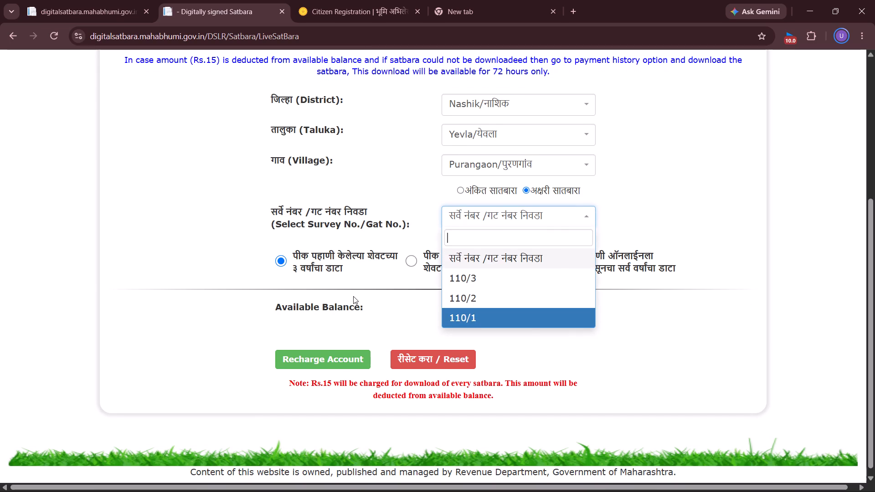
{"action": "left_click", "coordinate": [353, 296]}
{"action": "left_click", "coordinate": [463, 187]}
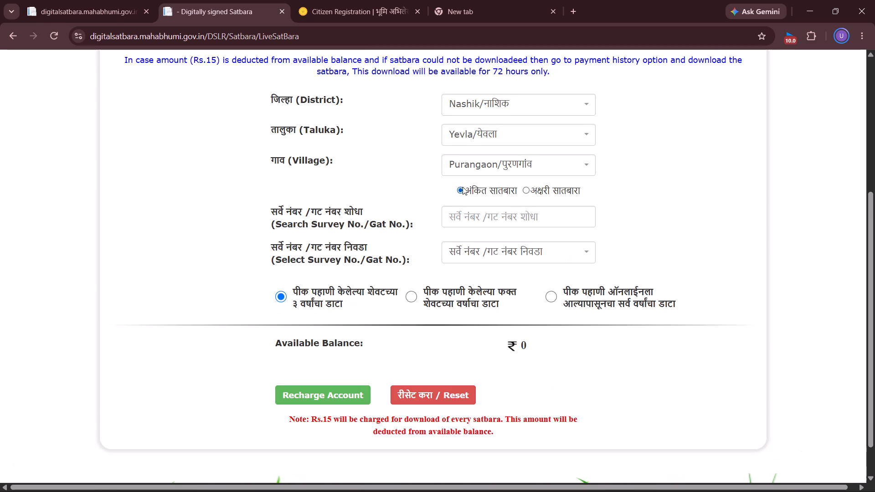
Search for survey/gat number 165 and check the selectable survey numbers without choosing one.
{"action": "left_click", "coordinate": [497, 216]}
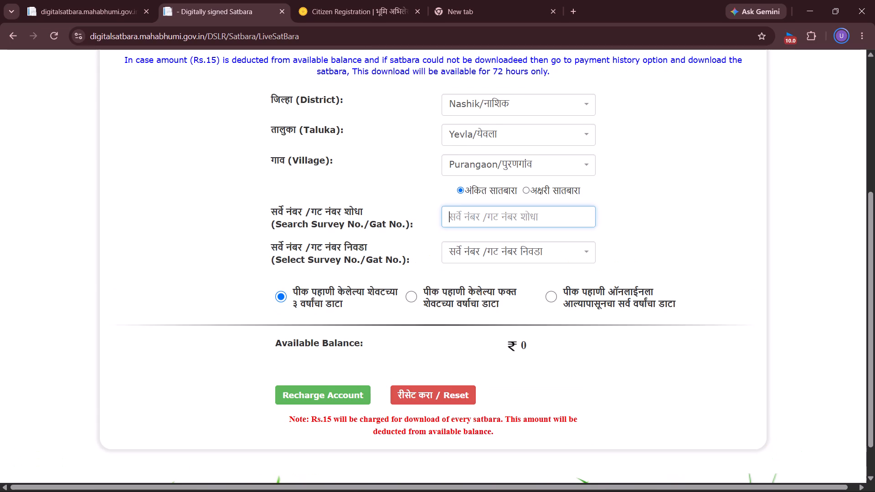
{"action": "type", "text": "165"}
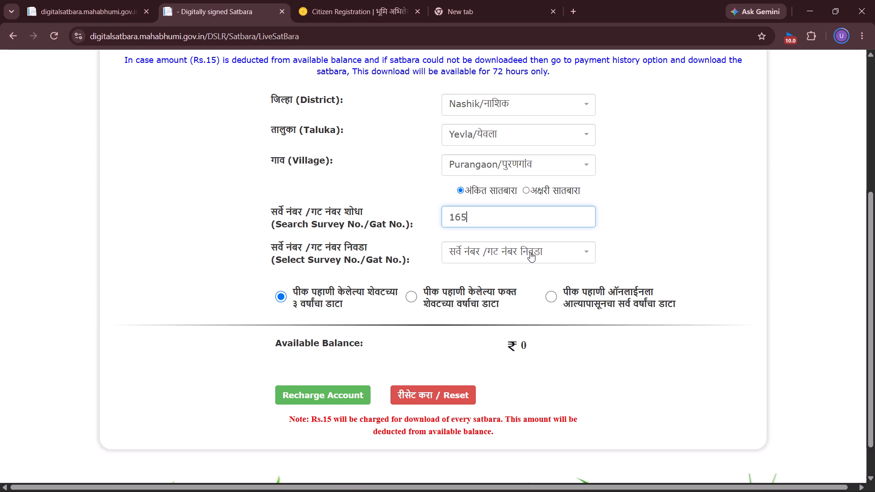
{"action": "left_click", "coordinate": [530, 252]}
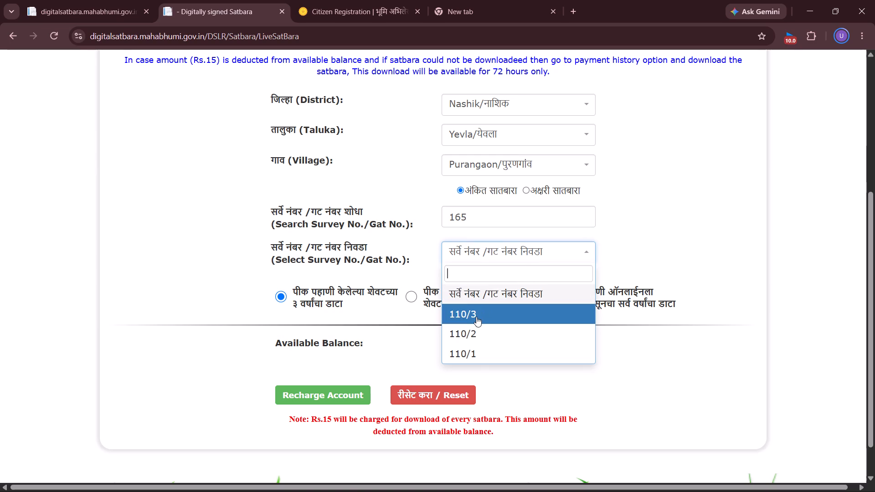
{"action": "left_click", "coordinate": [422, 345]}
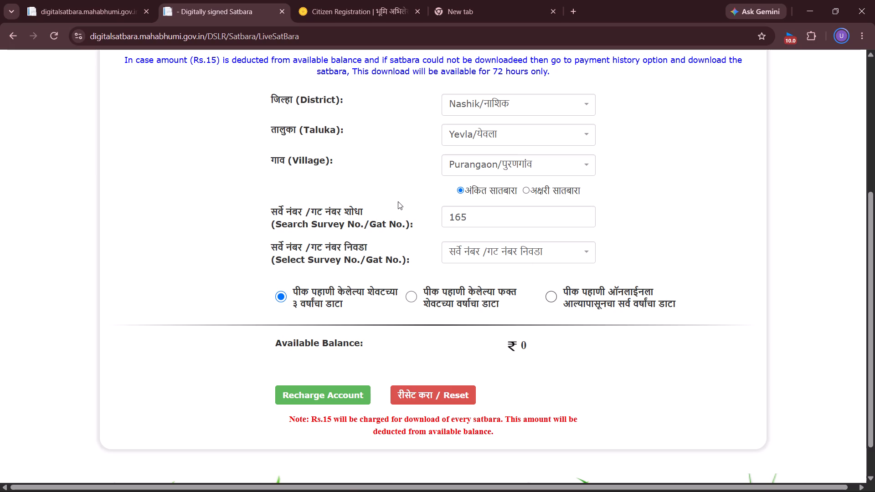
Switch to the Citizen Registration page and go back to its blank registration form.
{"action": "left_click", "coordinate": [360, 0]}
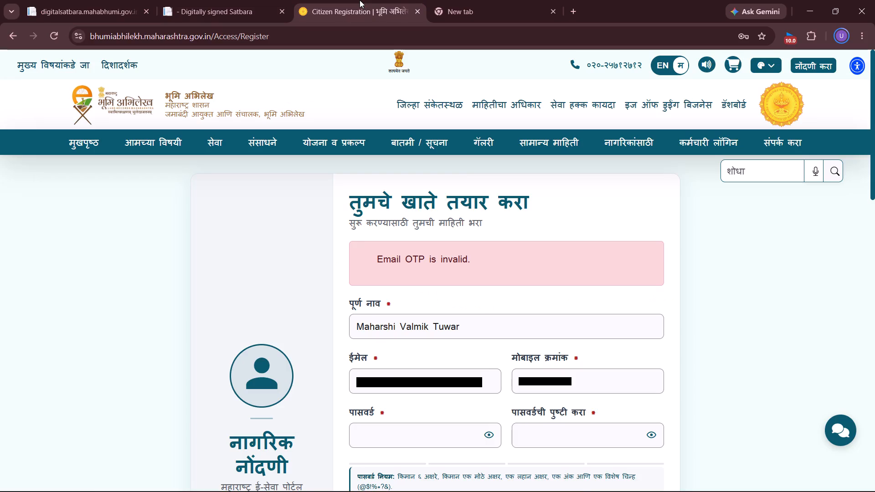
{"action": "scroll", "coordinate": [445, 205], "scroll_direction": "right", "scroll_amount": 9}
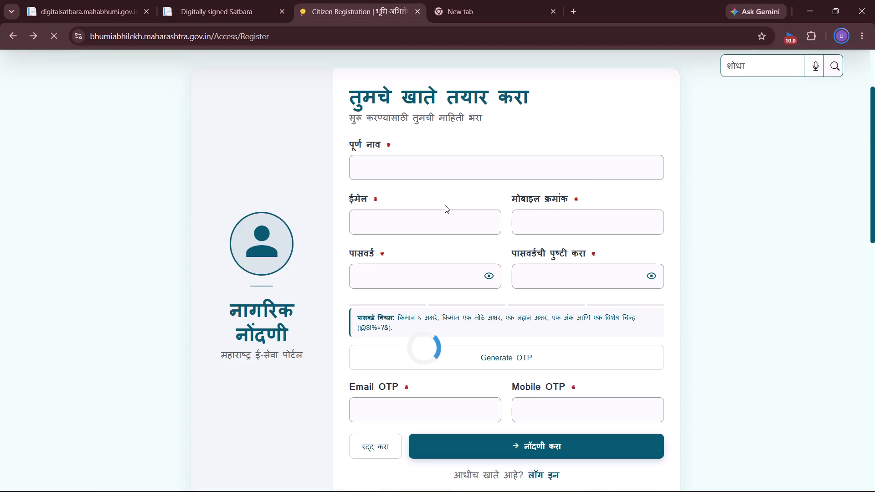
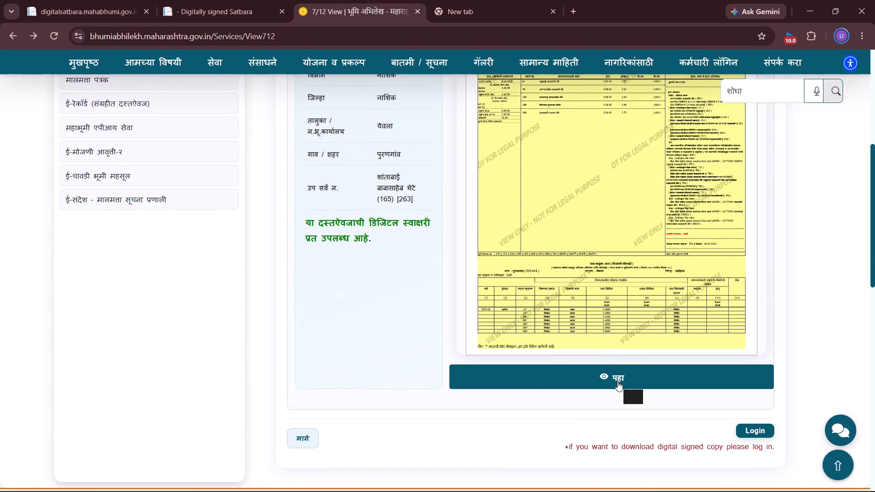
{"action": "left_click", "coordinate": [601, 377]}
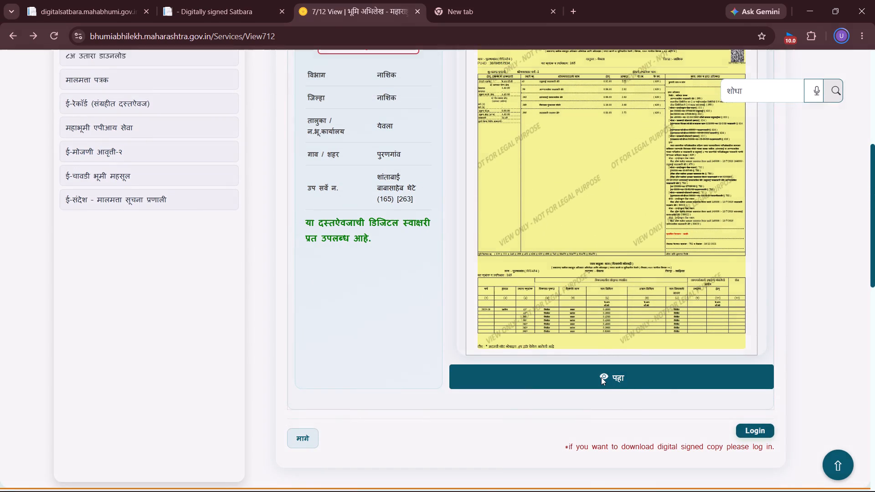
{"action": "scroll", "coordinate": [435, 313], "scroll_direction": "down", "scroll_amount": 1}
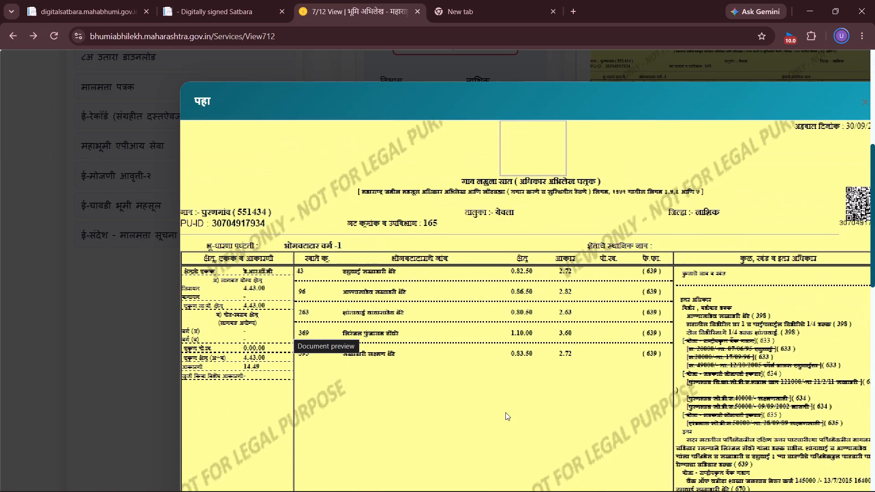
{"action": "scroll", "coordinate": [505, 412], "scroll_direction": "down", "scroll_amount": 1}
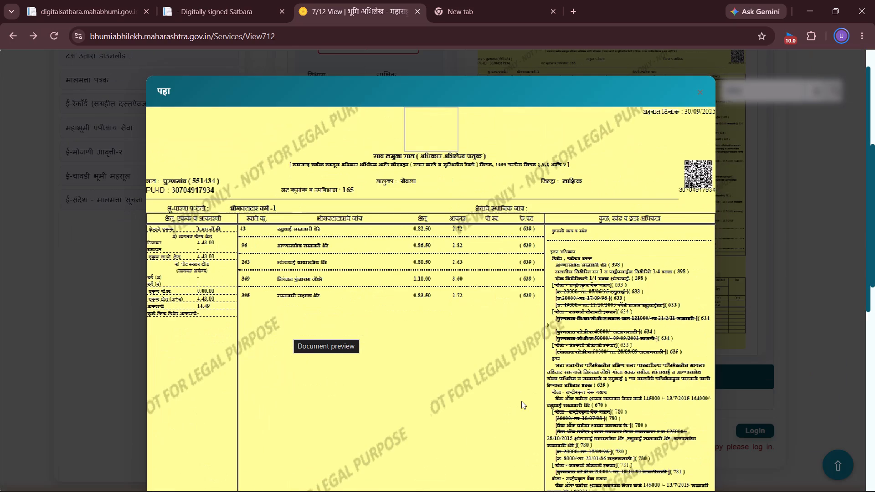
{"action": "scroll", "coordinate": [531, 352], "scroll_direction": "down", "scroll_amount": 2}
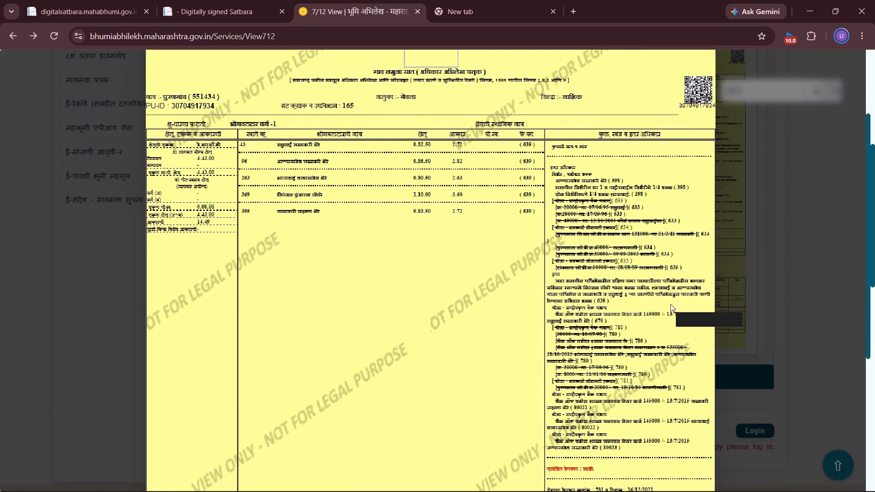
{"action": "scroll", "coordinate": [485, 264], "scroll_direction": "right", "scroll_amount": 1}
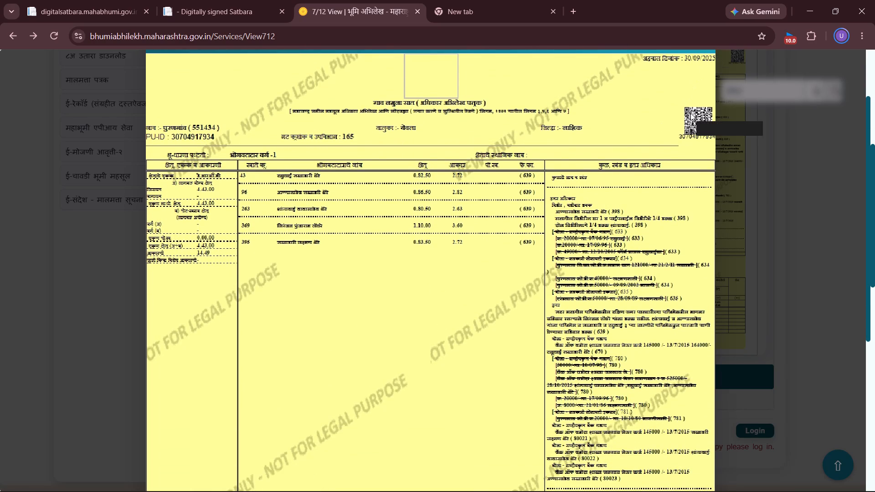
{"action": "left_click", "coordinate": [731, 169]}
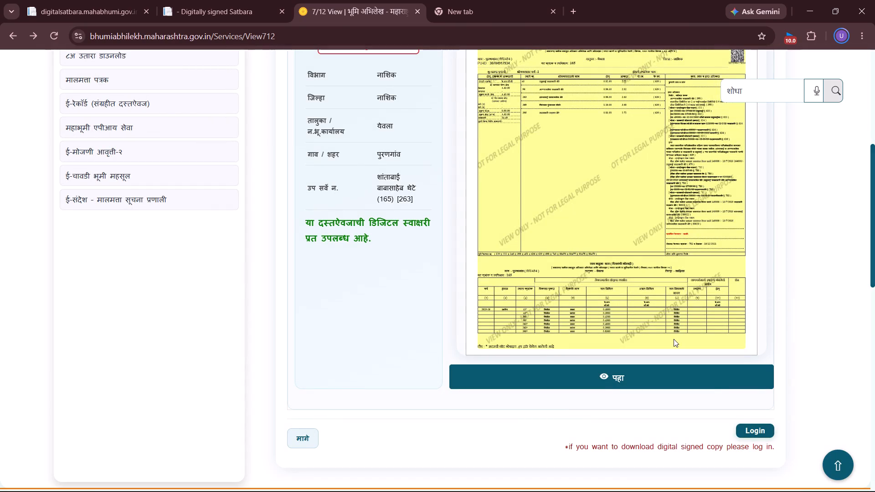
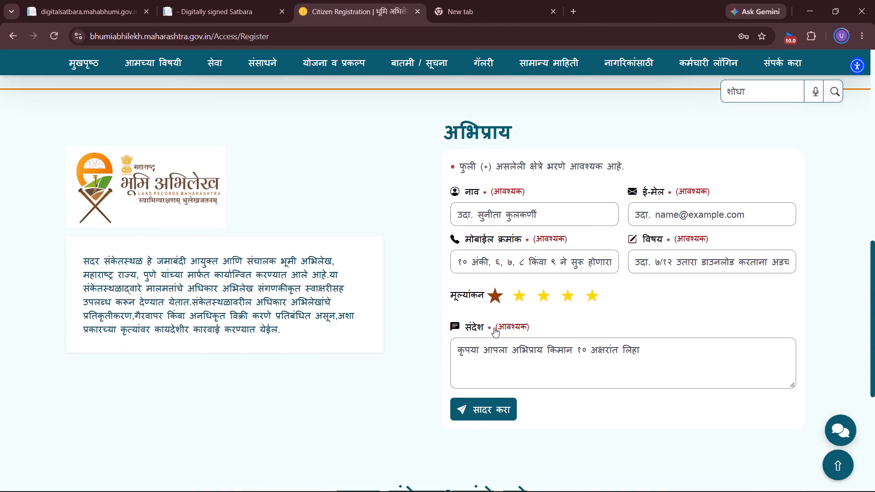
Return to the digitally signed satbara form, select survey number 165, and try to download its satbara.
{"action": "scroll", "coordinate": [494, 328], "scroll_direction": "up", "scroll_amount": 1}
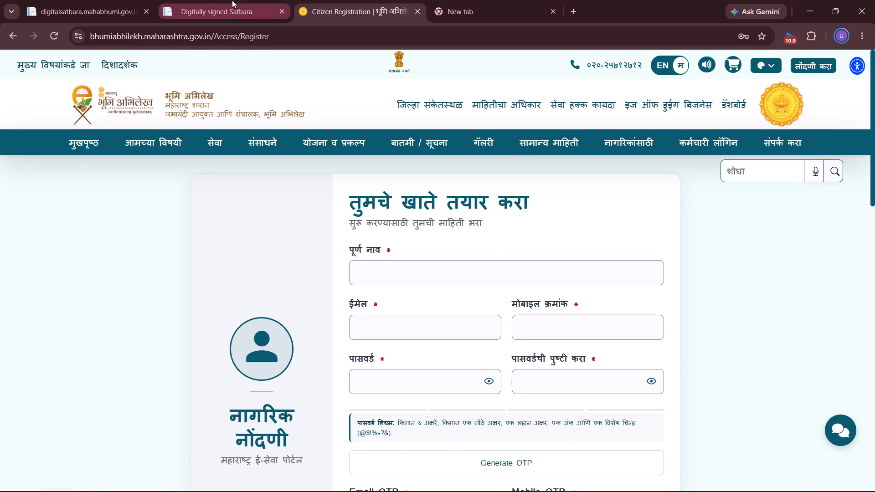
{"action": "left_click", "coordinate": [232, 0]}
{"action": "left_click", "coordinate": [370, 0]}
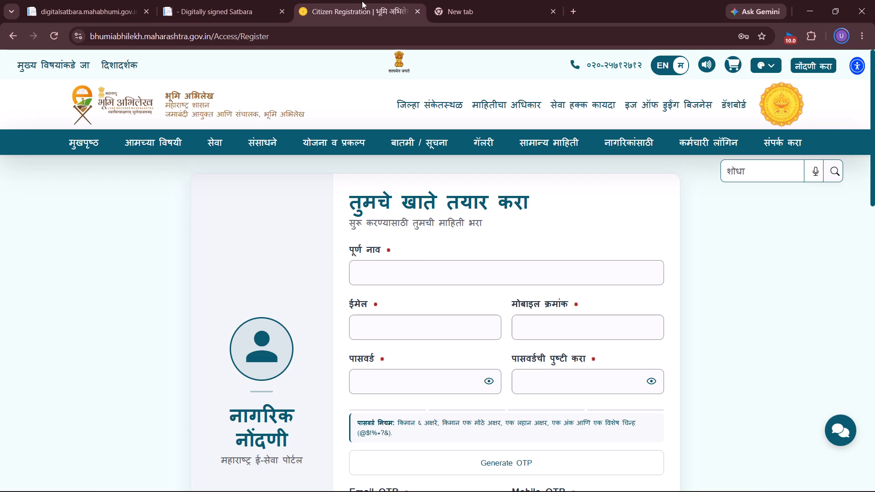
{"action": "left_click", "coordinate": [248, 15]}
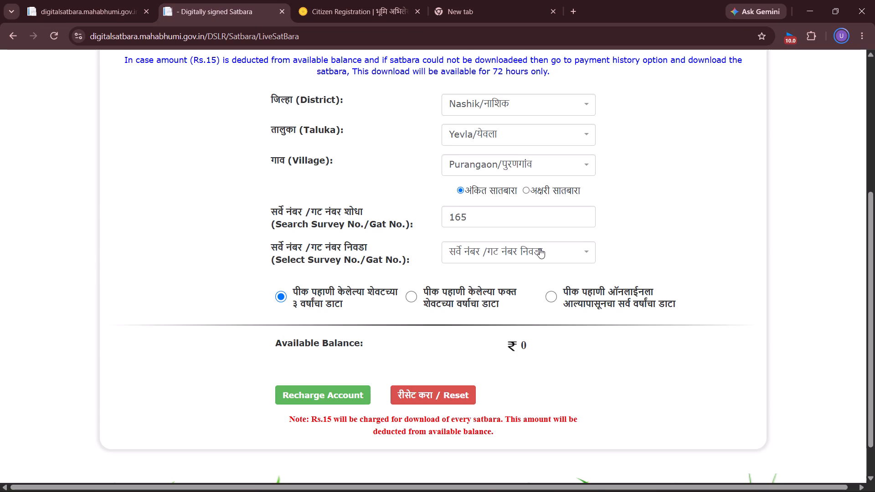
{"action": "left_click", "coordinate": [540, 248]}
{"action": "scroll", "coordinate": [499, 320], "scroll_direction": "down", "scroll_amount": 1}
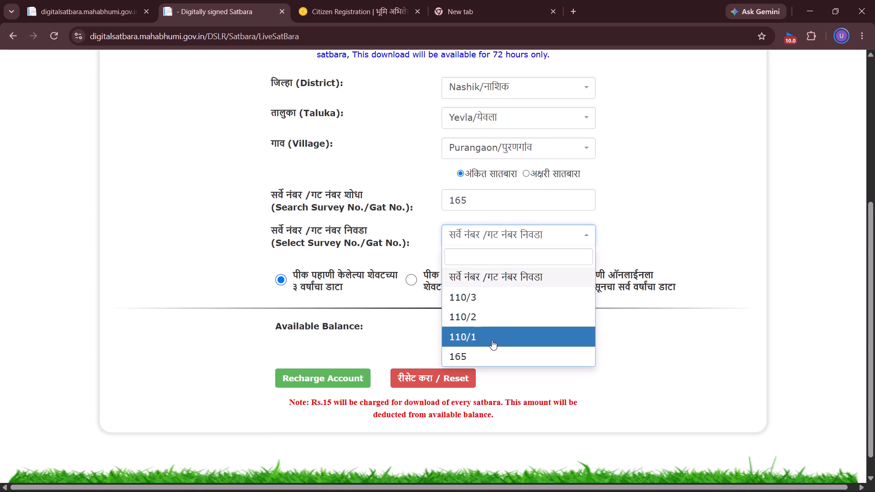
{"action": "left_click", "coordinate": [492, 351]}
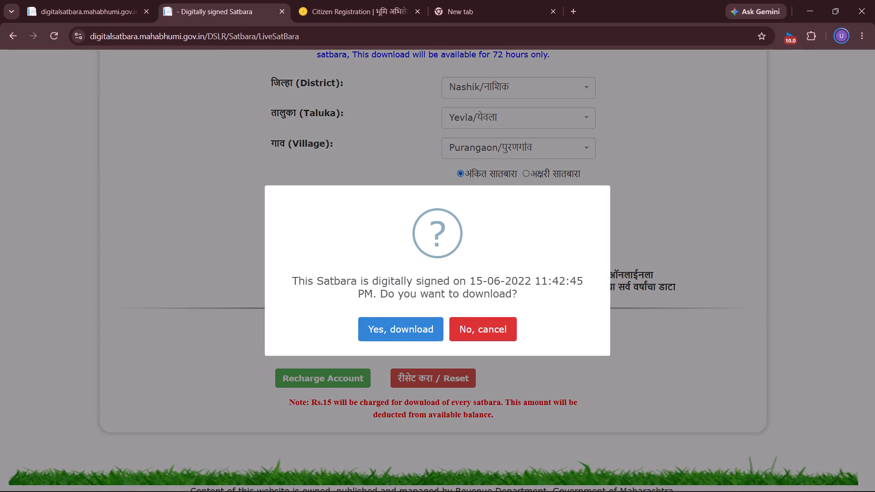
{"action": "left_click", "coordinate": [414, 331]}
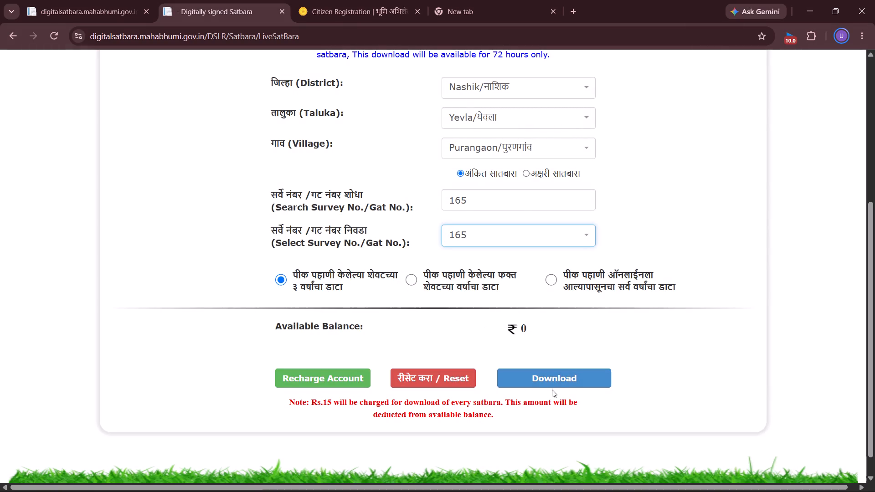
{"action": "left_click", "coordinate": [559, 379]}
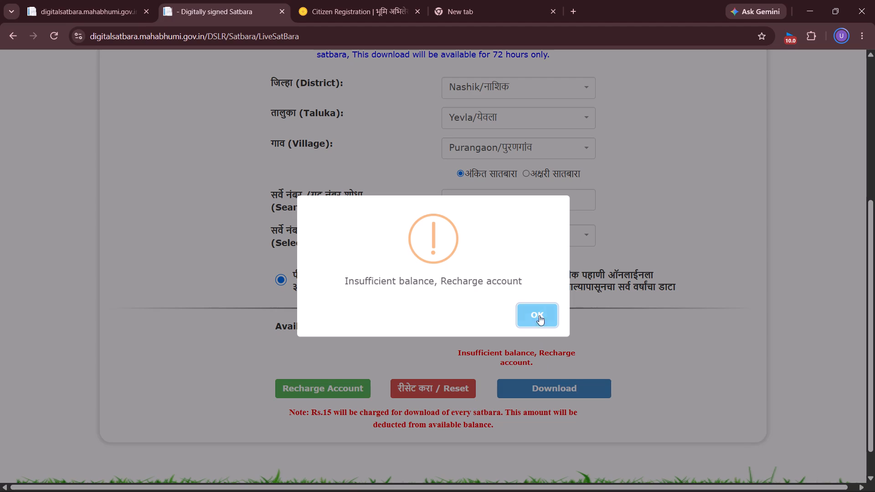
{"action": "left_click", "coordinate": [537, 310]}
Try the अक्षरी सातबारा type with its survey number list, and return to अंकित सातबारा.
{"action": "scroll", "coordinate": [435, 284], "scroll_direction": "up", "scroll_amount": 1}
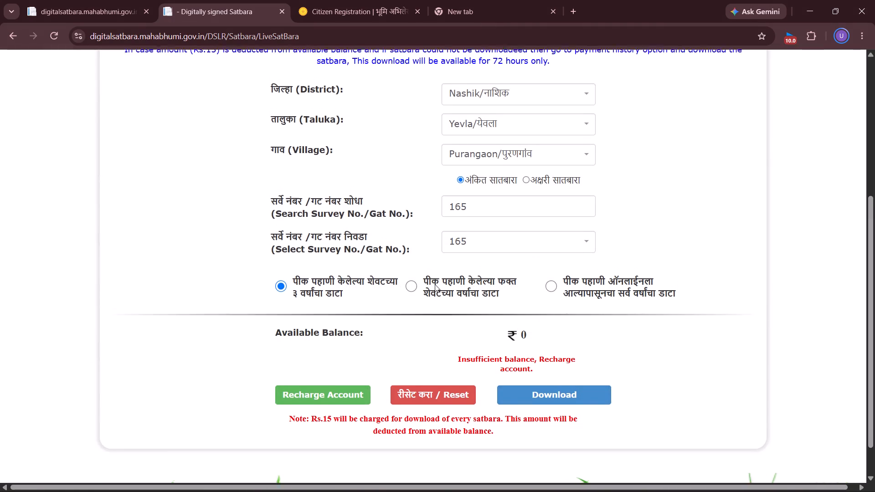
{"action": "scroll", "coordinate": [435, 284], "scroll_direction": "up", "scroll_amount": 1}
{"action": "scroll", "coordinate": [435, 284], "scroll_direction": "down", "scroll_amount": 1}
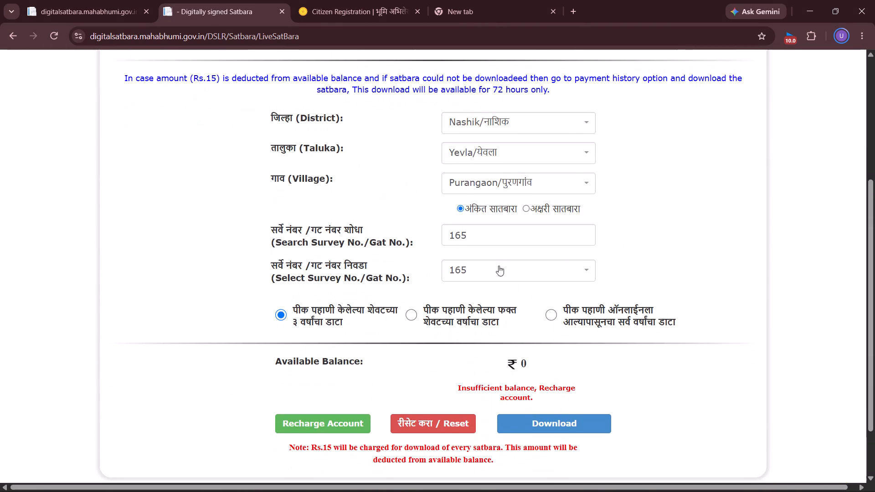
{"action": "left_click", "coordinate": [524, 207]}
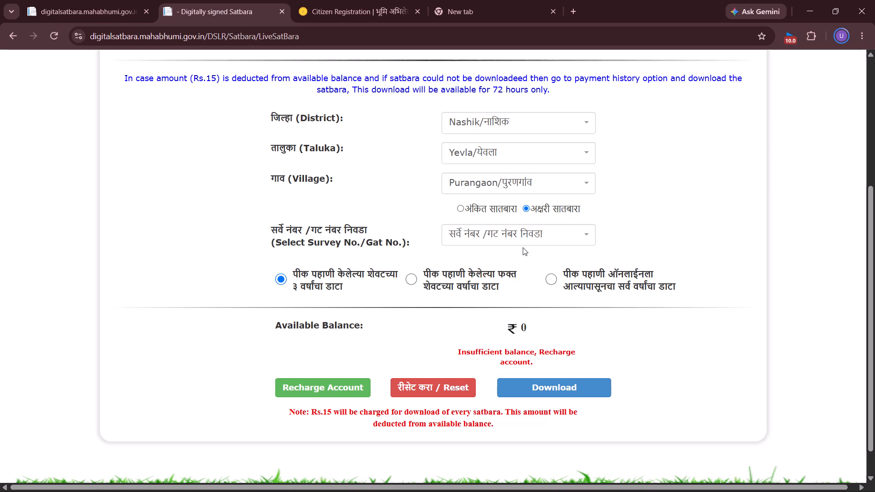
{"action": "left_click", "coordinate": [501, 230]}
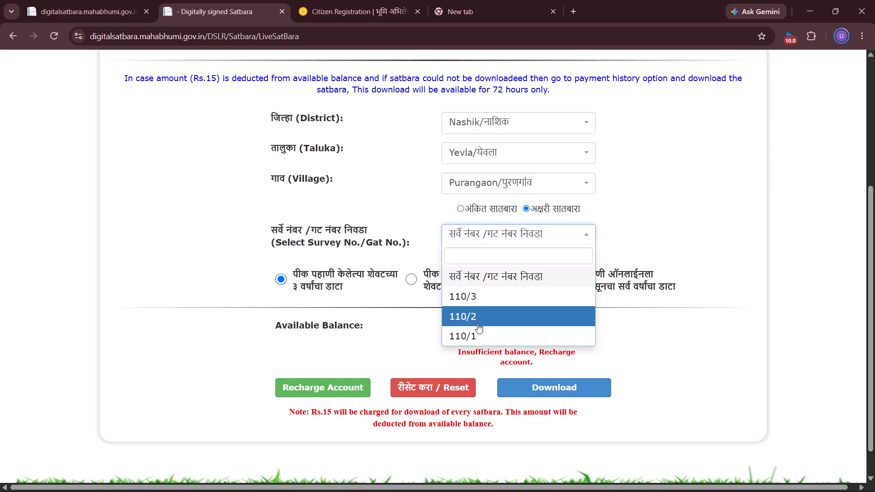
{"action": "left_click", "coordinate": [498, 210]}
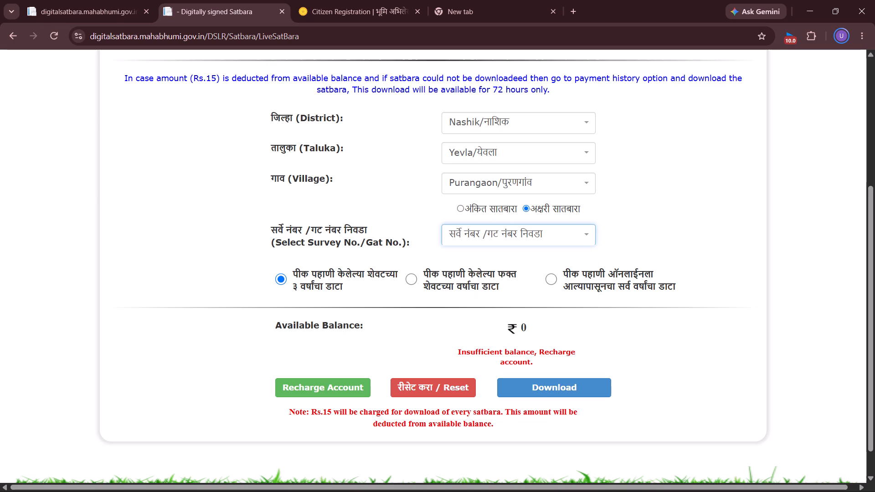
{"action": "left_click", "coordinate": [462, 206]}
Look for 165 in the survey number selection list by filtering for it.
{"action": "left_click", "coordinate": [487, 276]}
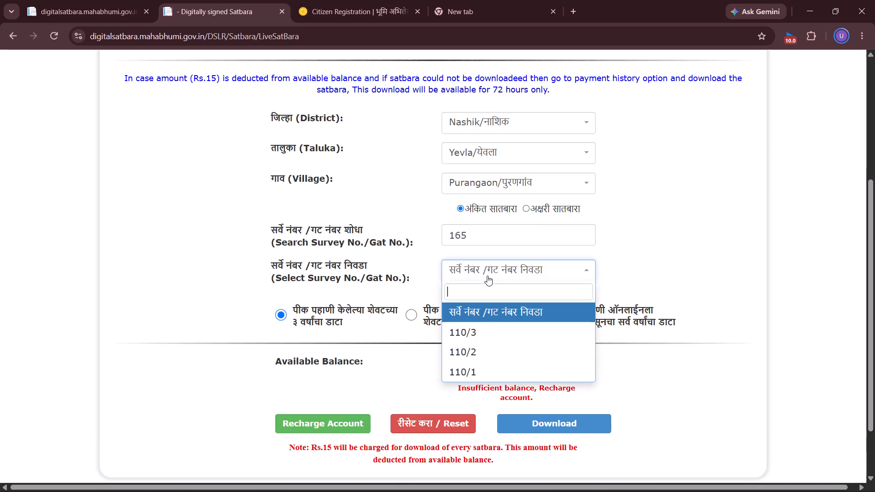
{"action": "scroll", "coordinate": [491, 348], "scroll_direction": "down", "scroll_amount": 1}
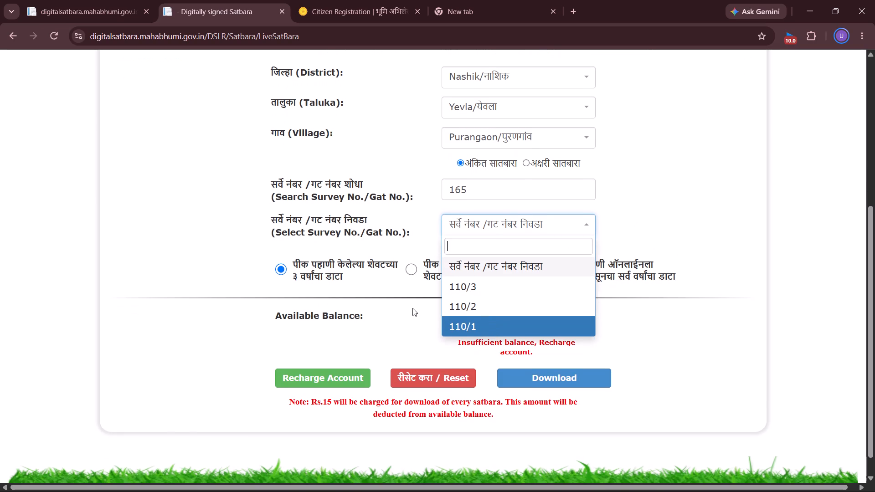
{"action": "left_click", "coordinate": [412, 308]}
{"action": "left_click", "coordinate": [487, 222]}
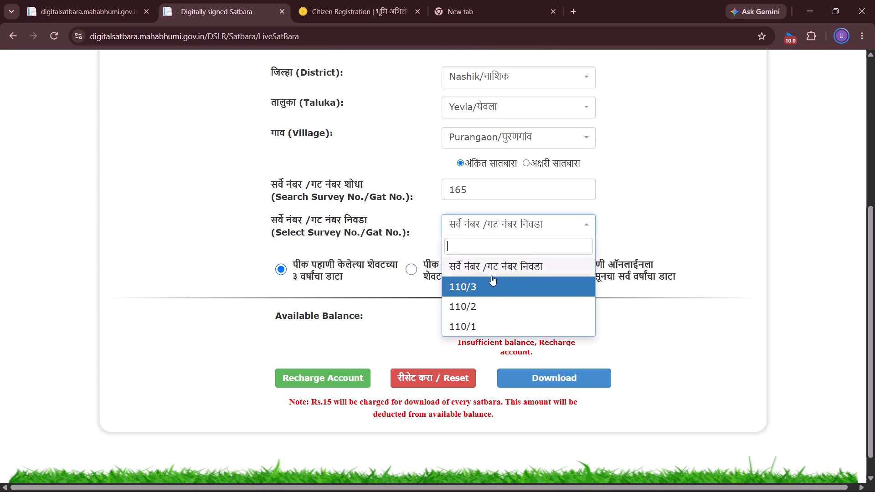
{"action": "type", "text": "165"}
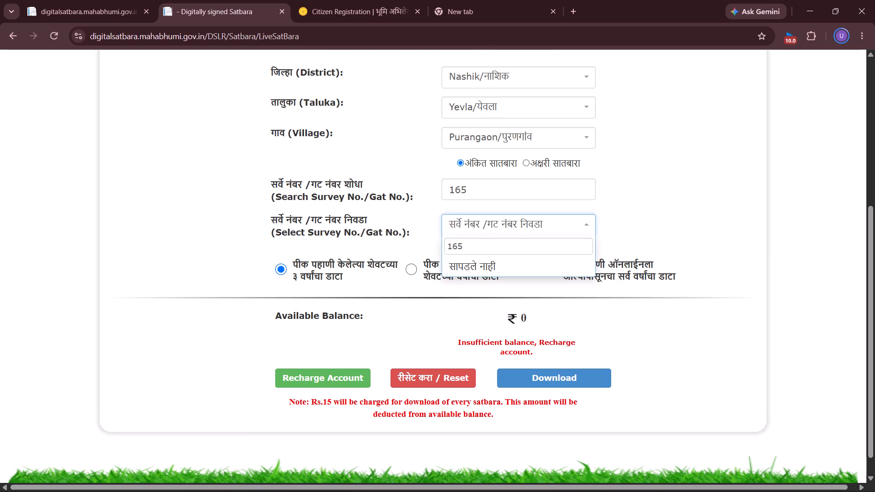
Search survey number 165 again, select 165 from the list, and agree to download its digitally signed satbara.
{"action": "left_click", "coordinate": [507, 188]}
{"action": "key", "text": "BackSpace"}
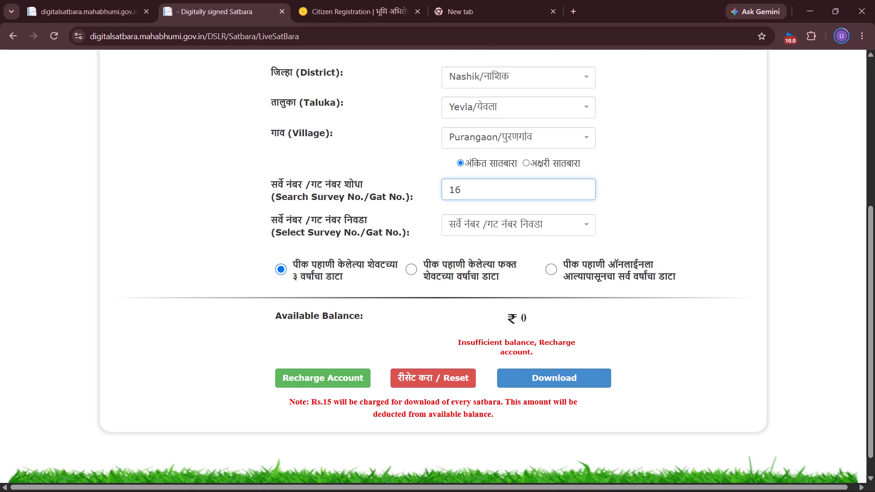
{"action": "key", "text": "5"}
{"action": "key", "text": "Return"}
{"action": "left_click", "coordinate": [570, 234]}
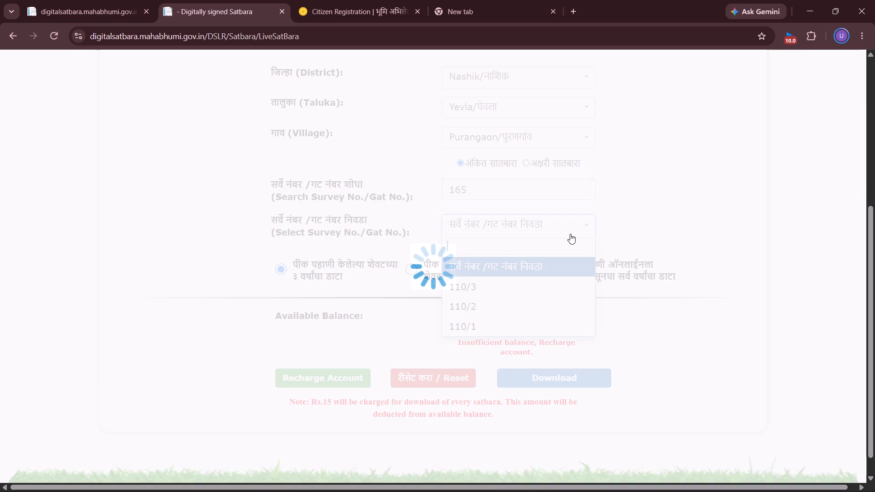
{"action": "left_click", "coordinate": [549, 233]}
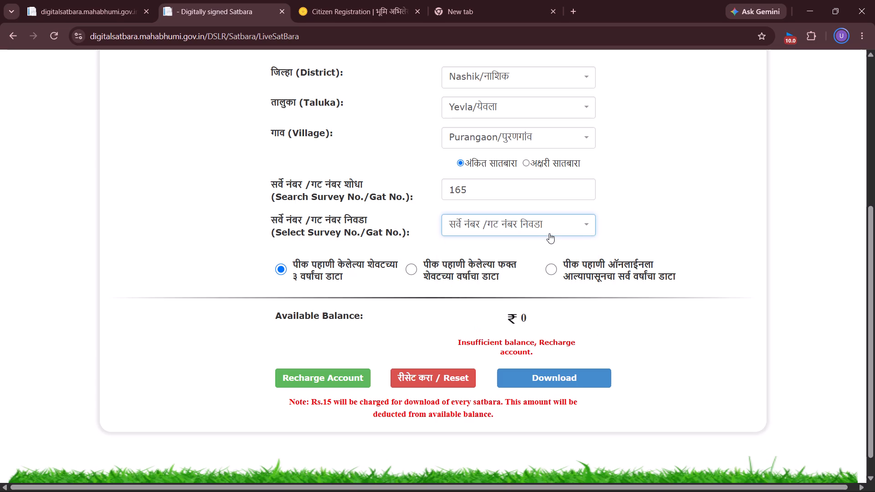
{"action": "left_click", "coordinate": [549, 233]}
{"action": "left_click", "coordinate": [613, 231]}
{"action": "left_click", "coordinate": [551, 374]}
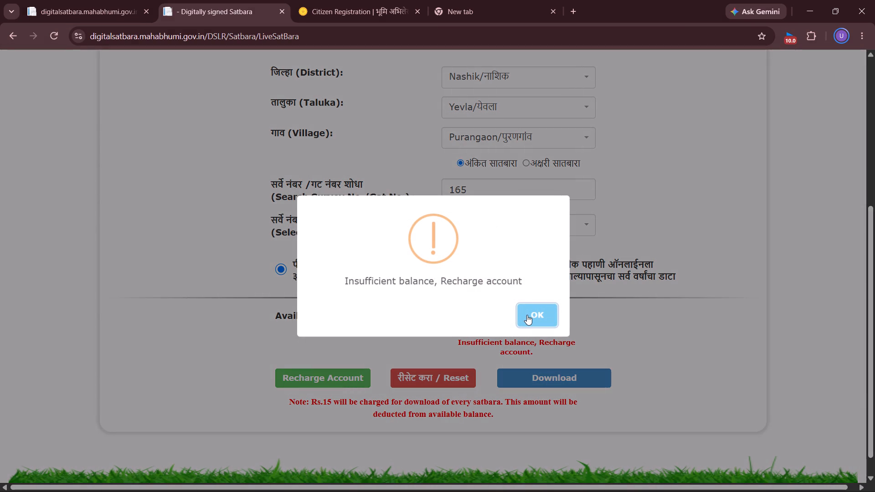
{"action": "left_click", "coordinate": [527, 315]}
{"action": "left_click", "coordinate": [556, 225]}
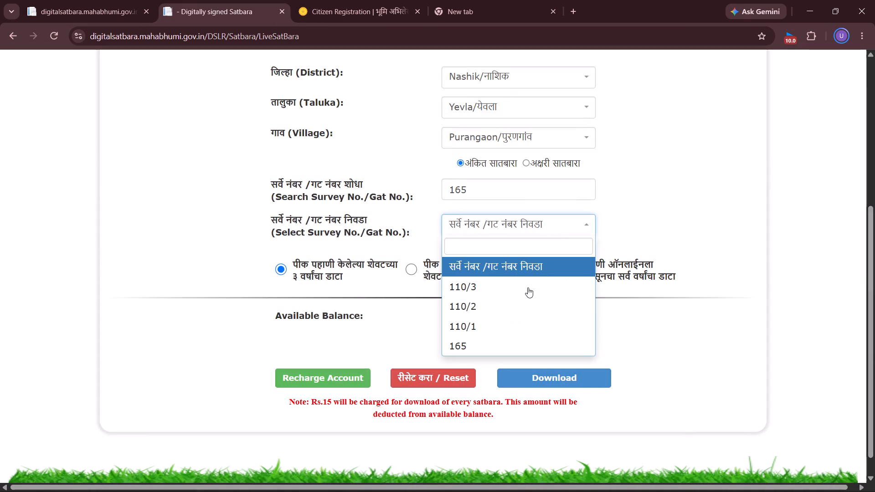
{"action": "left_click", "coordinate": [511, 339]}
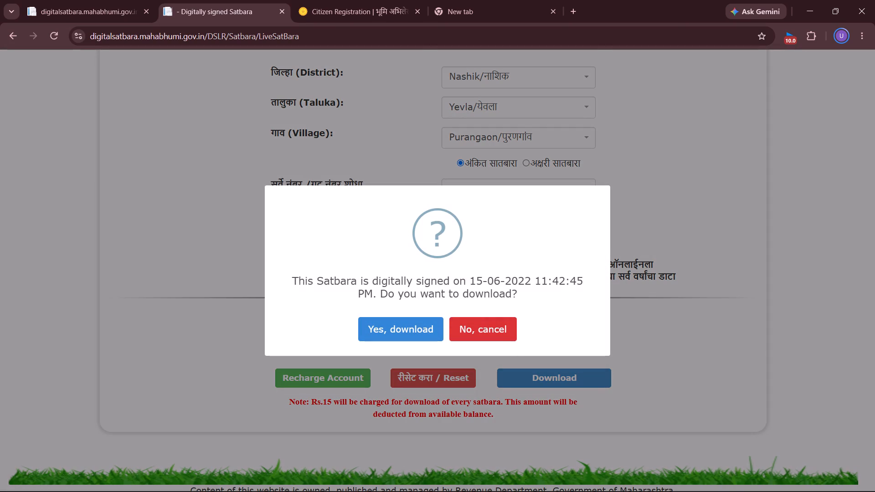
{"action": "left_click", "coordinate": [396, 334]}
Open the account recharge page.
{"action": "left_click", "coordinate": [349, 374]}
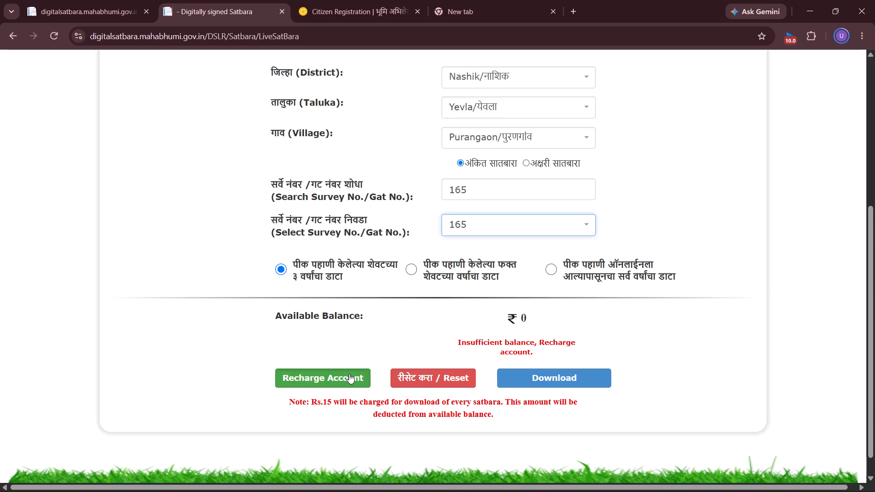
{"action": "scroll", "coordinate": [412, 338], "scroll_direction": "down", "scroll_amount": 1}
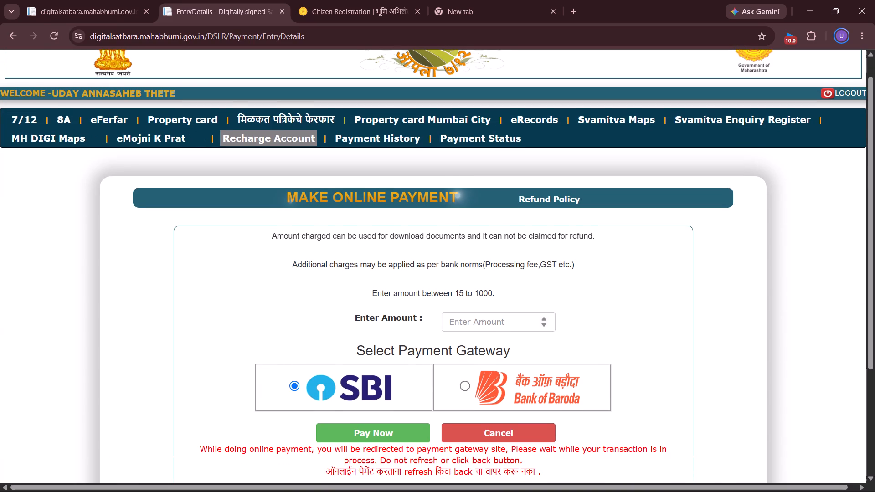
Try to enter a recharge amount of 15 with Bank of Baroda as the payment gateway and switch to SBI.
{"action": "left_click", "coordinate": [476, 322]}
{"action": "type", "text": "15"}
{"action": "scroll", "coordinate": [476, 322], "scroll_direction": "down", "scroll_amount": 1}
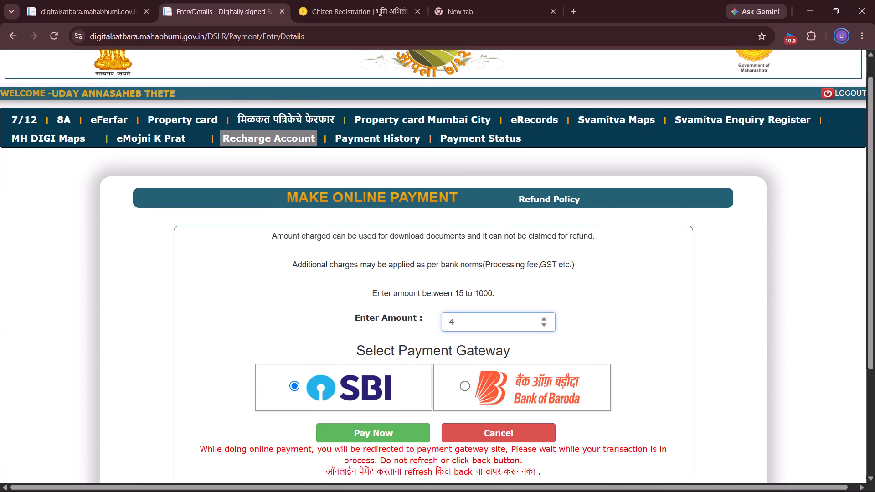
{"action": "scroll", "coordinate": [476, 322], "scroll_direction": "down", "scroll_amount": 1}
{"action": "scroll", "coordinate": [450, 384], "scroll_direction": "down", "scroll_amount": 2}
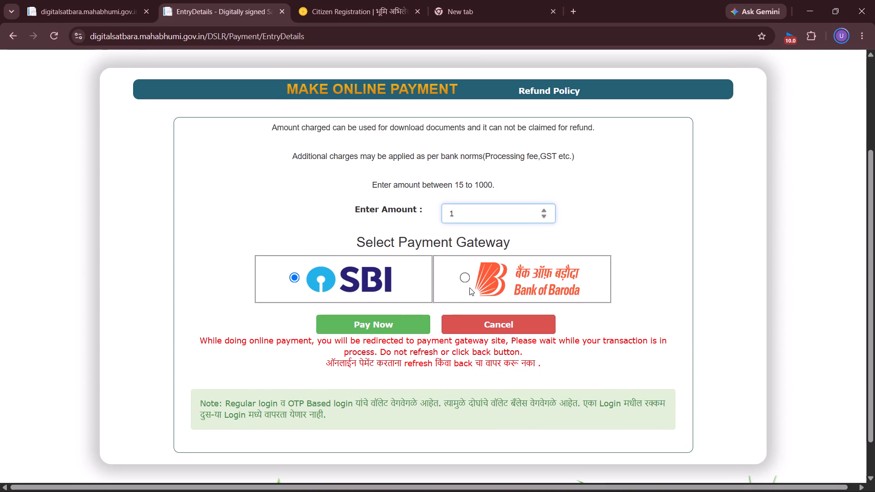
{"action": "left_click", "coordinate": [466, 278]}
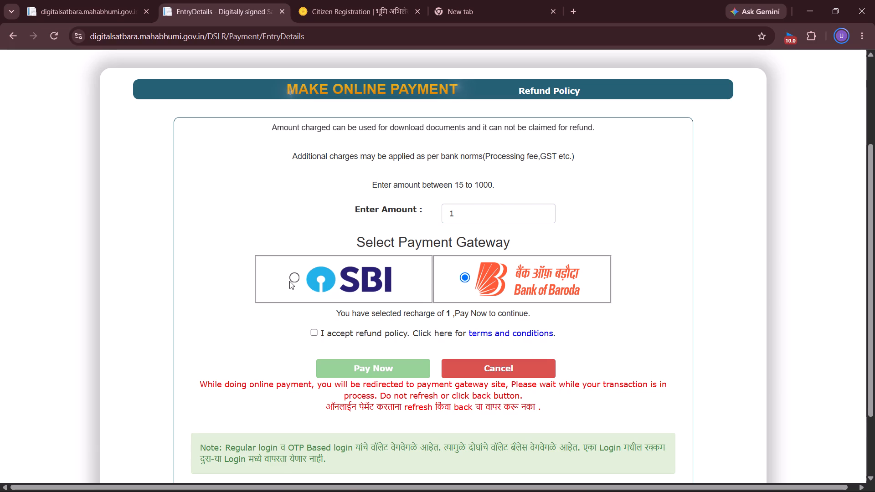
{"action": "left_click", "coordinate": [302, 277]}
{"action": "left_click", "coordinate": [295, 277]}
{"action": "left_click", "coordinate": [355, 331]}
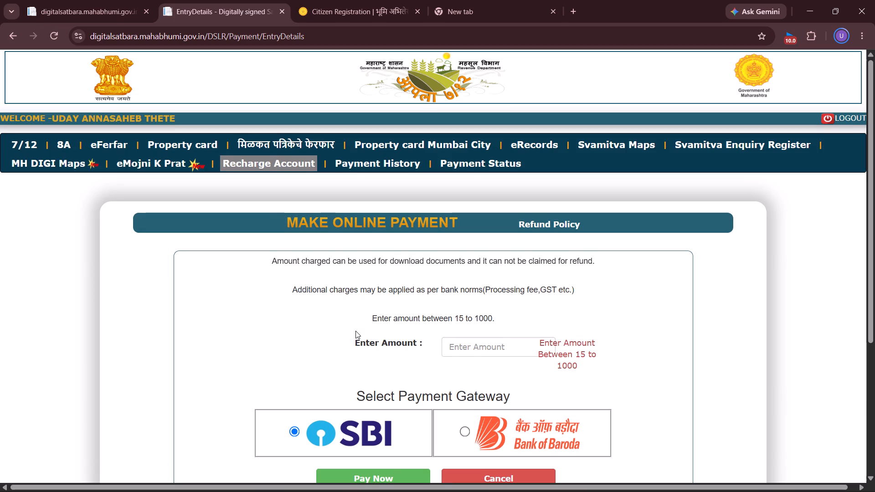
Enter a recharge amount of 15, choose Bank of Baroda as payment gateway, accept the refund policy, and proceed to payment.
{"action": "scroll", "coordinate": [465, 353], "scroll_direction": "down", "scroll_amount": 3}
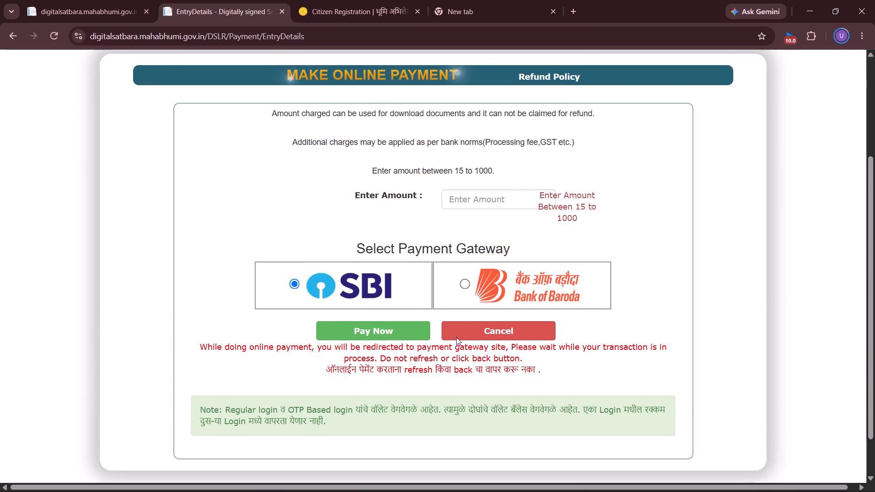
{"action": "scroll", "coordinate": [456, 337], "scroll_direction": "down", "scroll_amount": 1}
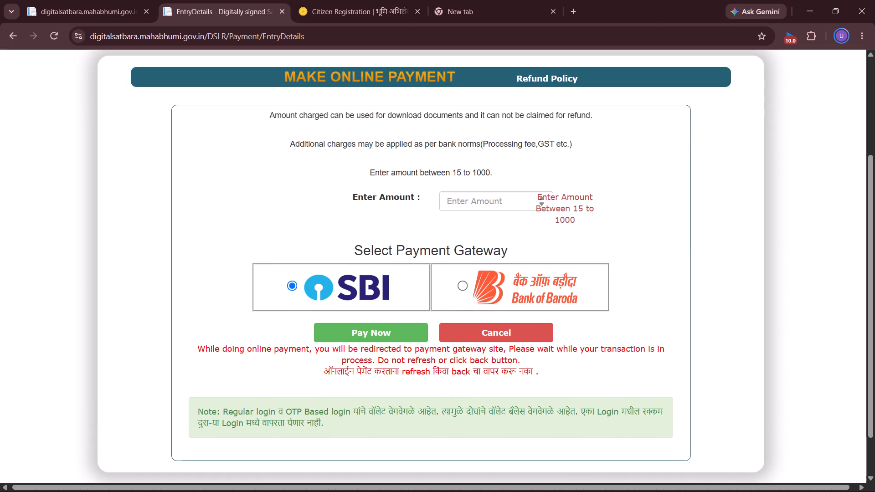
{"action": "left_click", "coordinate": [477, 200]}
{"action": "type", "text": "15"}
{"action": "left_click", "coordinate": [464, 283]}
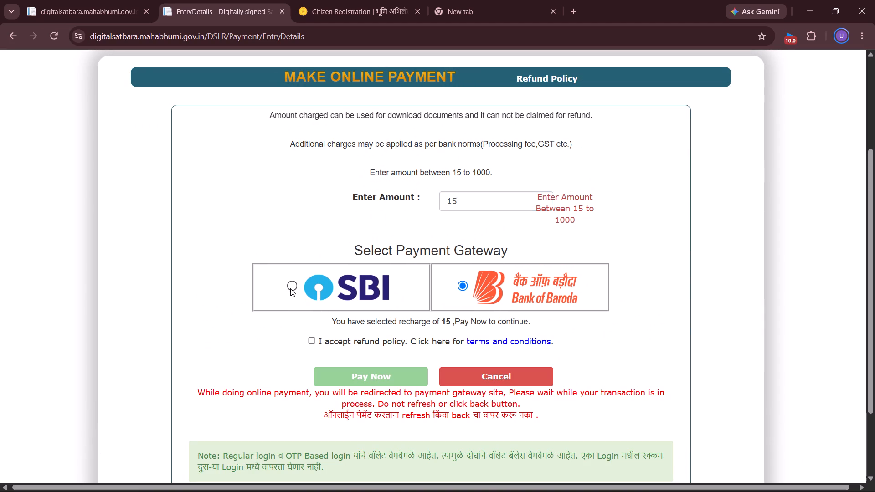
{"action": "left_click", "coordinate": [290, 287]}
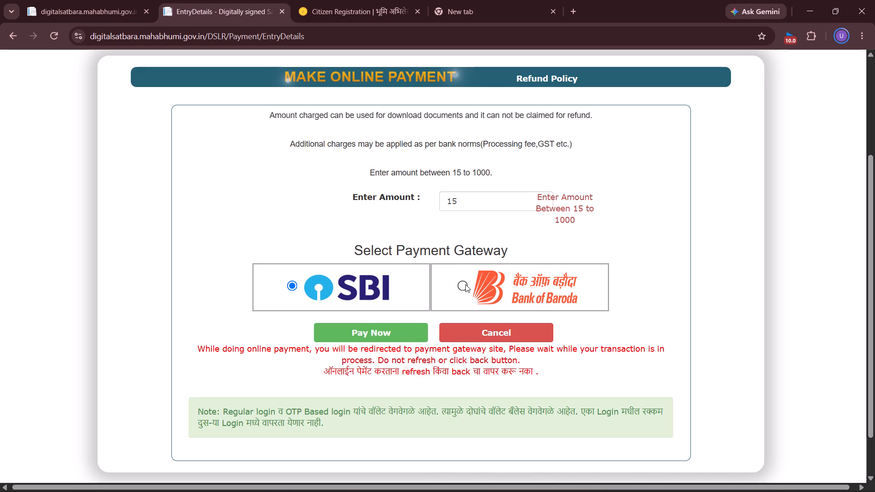
{"action": "left_click", "coordinate": [465, 284]}
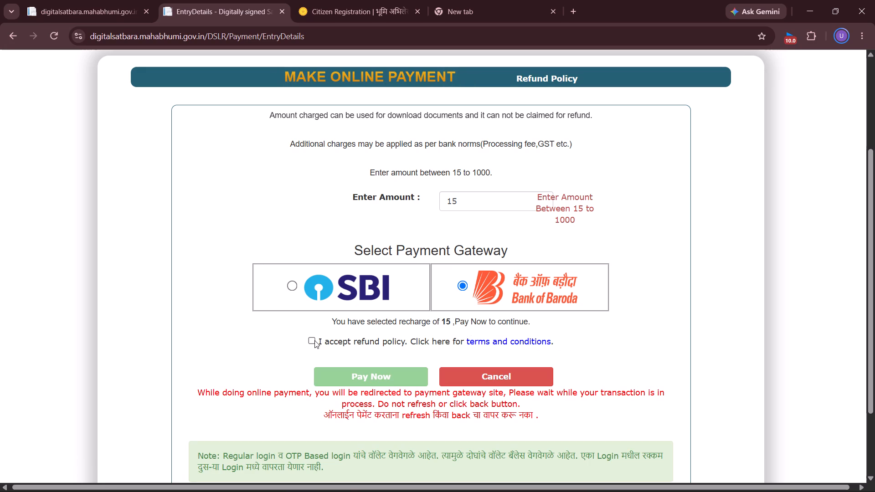
{"action": "left_click", "coordinate": [314, 340]}
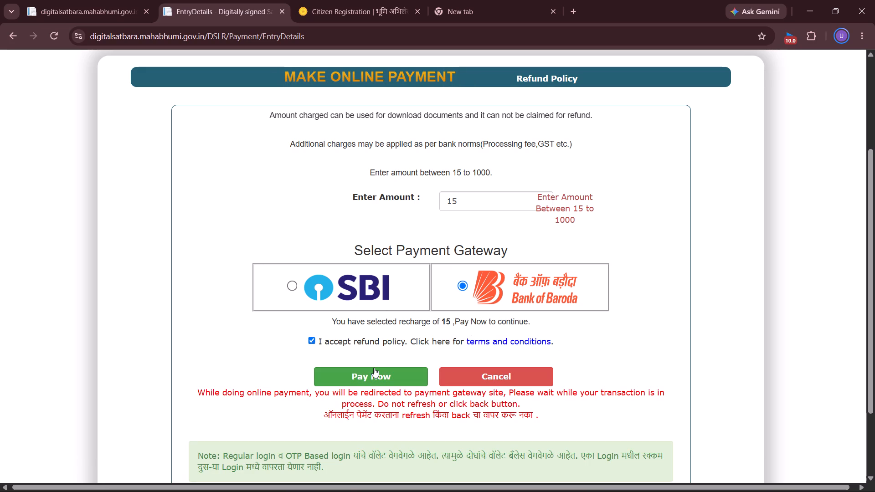
{"action": "left_click", "coordinate": [375, 372]}
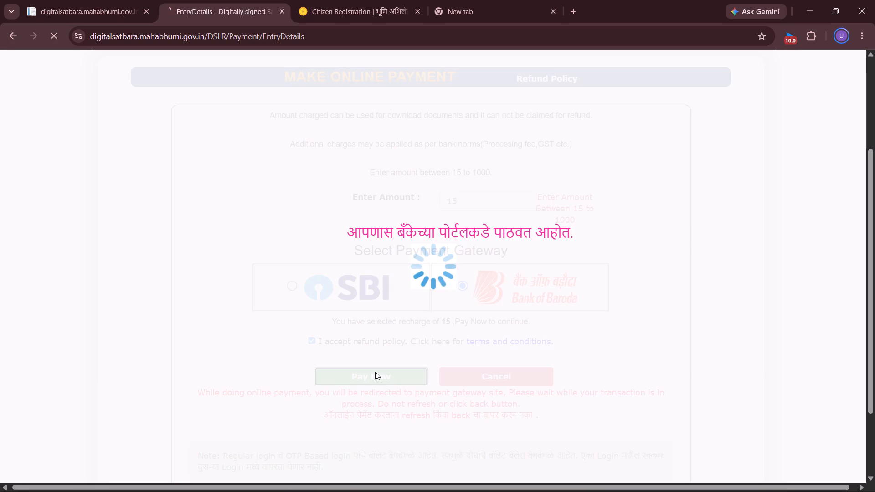
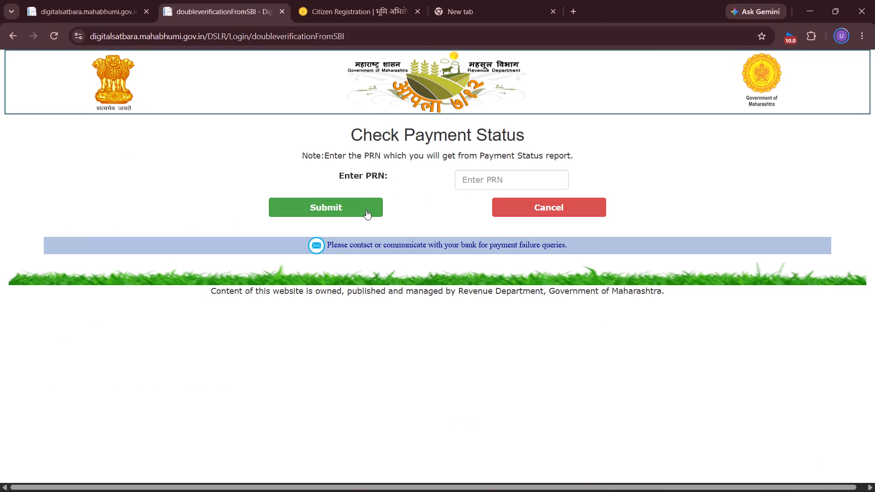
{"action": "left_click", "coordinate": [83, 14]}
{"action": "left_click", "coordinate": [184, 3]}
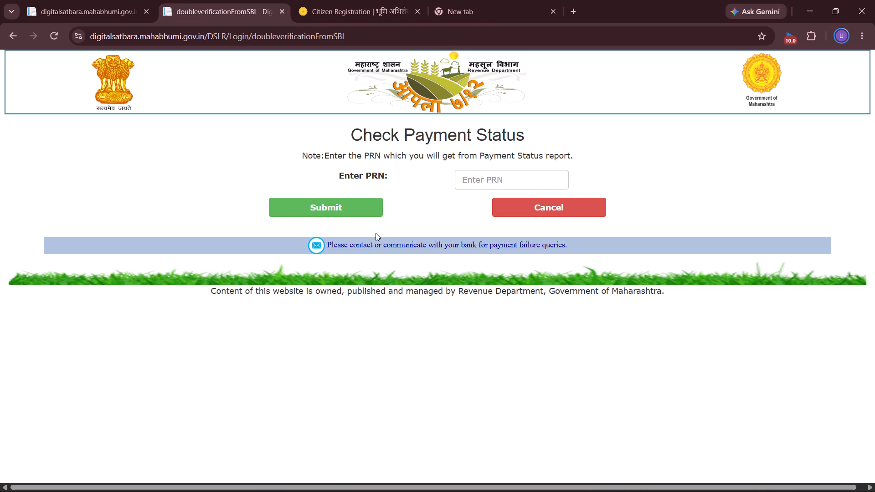
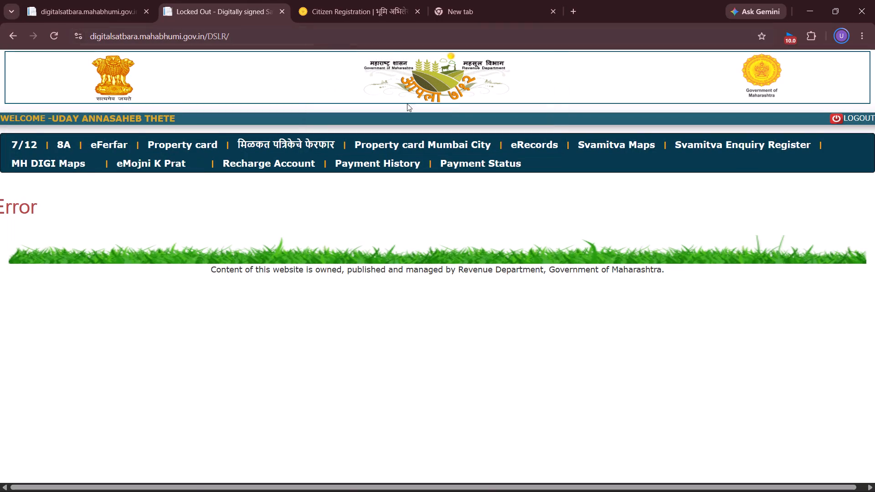
Open the digitally signed 7/12 form and choose Nashik/नाशिक as the district.
{"action": "left_click", "coordinate": [31, 148]}
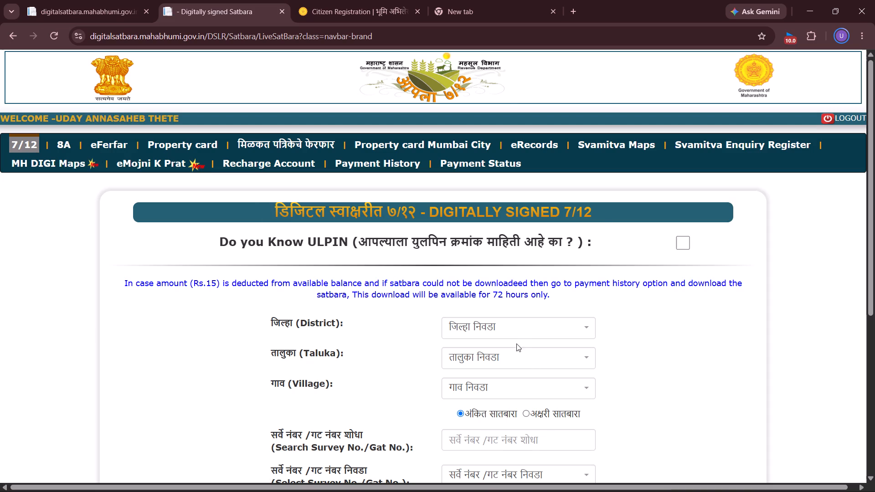
{"action": "left_click", "coordinate": [517, 334]}
{"action": "scroll", "coordinate": [510, 412], "scroll_direction": "down", "scroll_amount": 3}
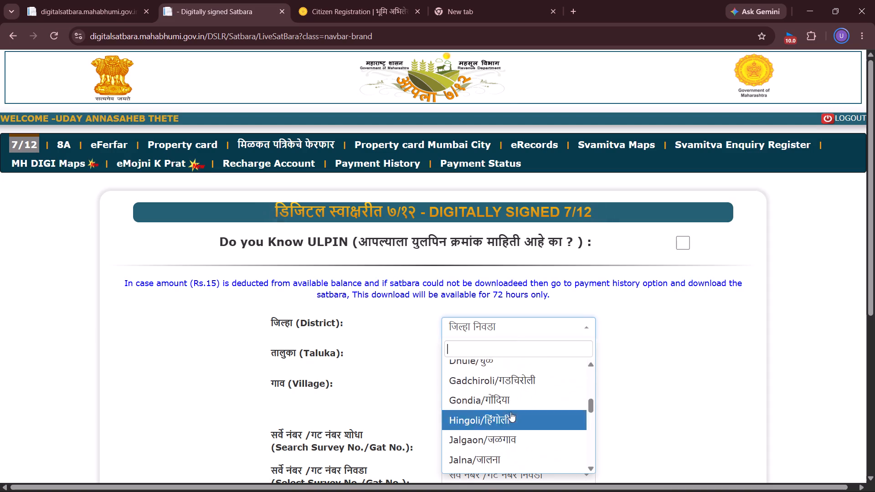
{"action": "scroll", "coordinate": [510, 412], "scroll_direction": "down", "scroll_amount": 1}
{"action": "scroll", "coordinate": [616, 396], "scroll_direction": "down", "scroll_amount": 3}
{"action": "scroll", "coordinate": [616, 396], "scroll_direction": "up", "scroll_amount": 4}
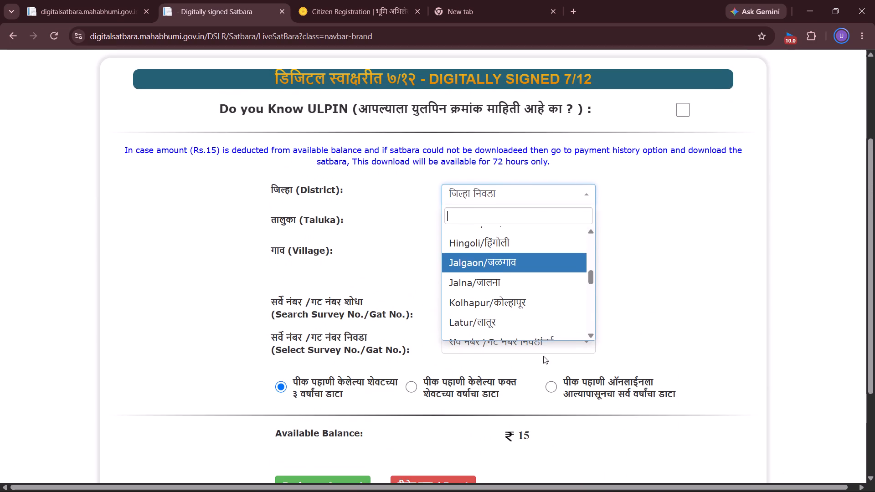
{"action": "scroll", "coordinate": [538, 325], "scroll_direction": "down", "scroll_amount": 1}
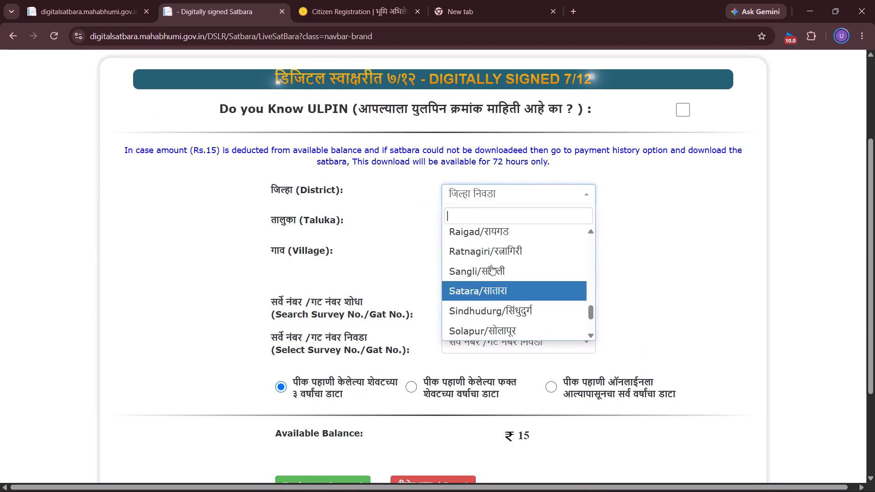
{"action": "scroll", "coordinate": [494, 251], "scroll_direction": "up", "scroll_amount": 3}
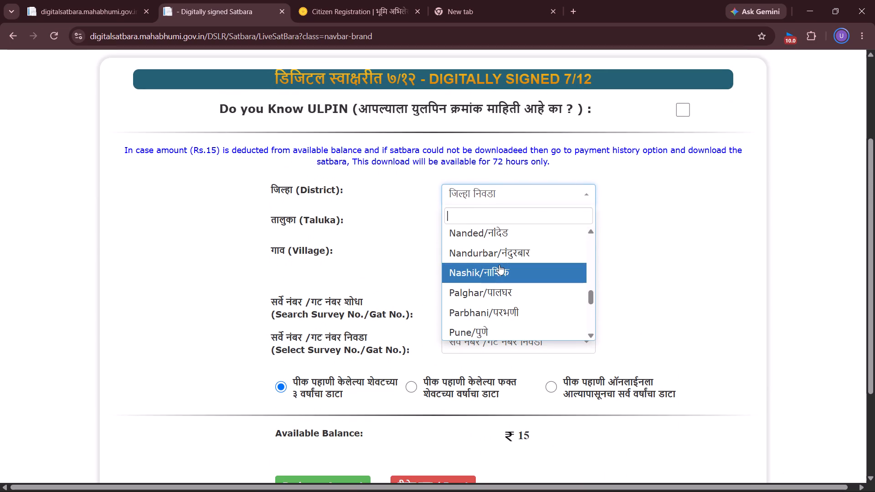
{"action": "left_click", "coordinate": [499, 265]}
Select Yevla/येवला as the taluka and Purangaon/पुरणगांव as the village for the satbara.
{"action": "left_click", "coordinate": [504, 223]}
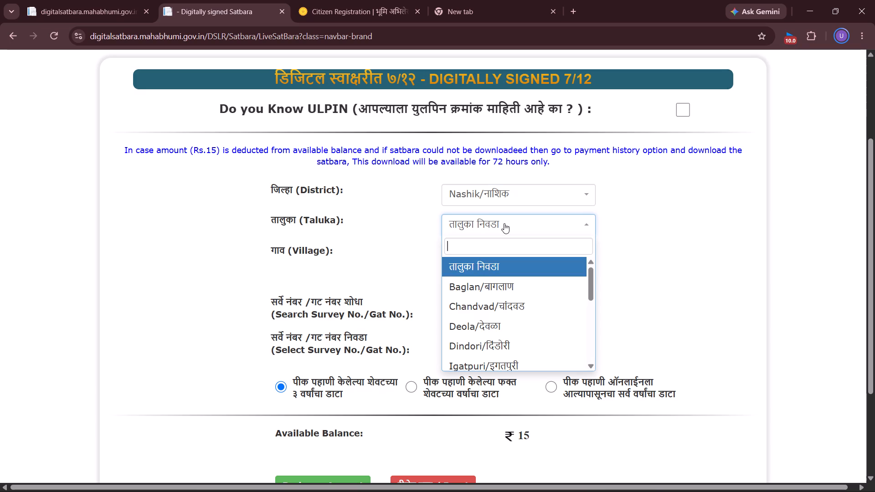
{"action": "scroll", "coordinate": [499, 285], "scroll_direction": "down", "scroll_amount": 2}
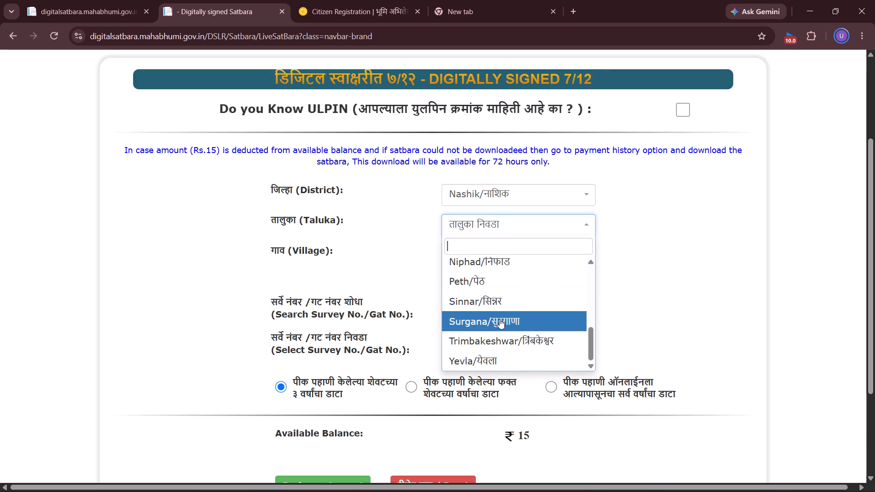
{"action": "left_click", "coordinate": [502, 369]}
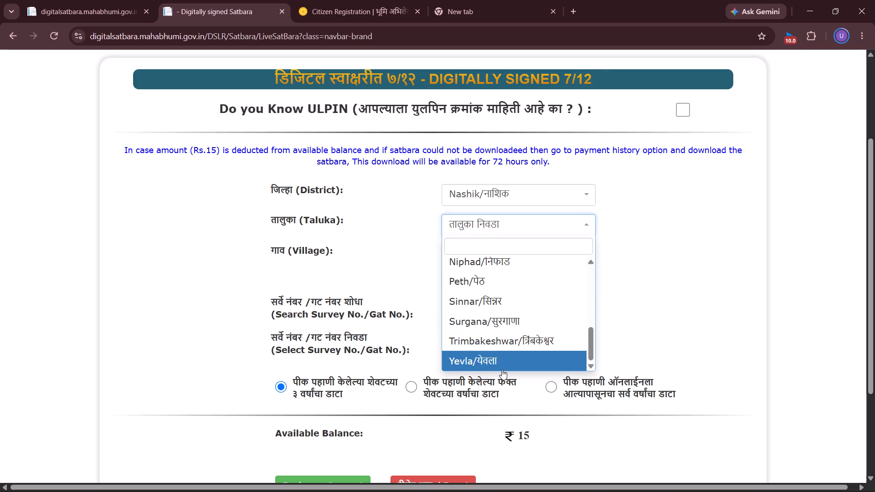
{"action": "left_click", "coordinate": [537, 259]}
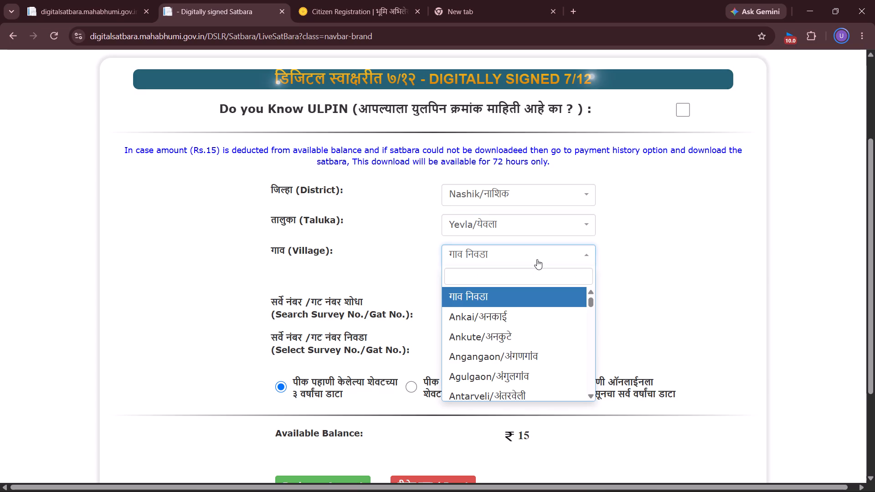
{"action": "scroll", "coordinate": [522, 348], "scroll_direction": "down", "scroll_amount": 4}
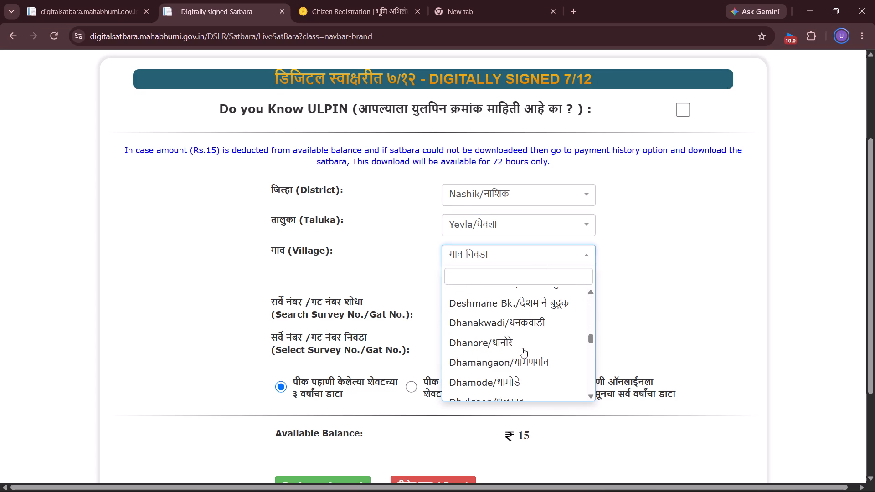
{"action": "scroll", "coordinate": [515, 345], "scroll_direction": "up", "scroll_amount": 1}
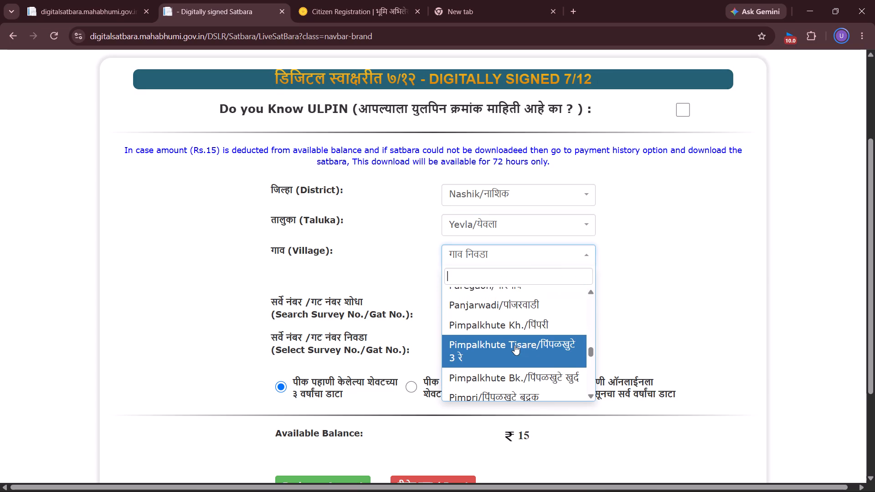
{"action": "scroll", "coordinate": [515, 345], "scroll_direction": "up", "scroll_amount": 1}
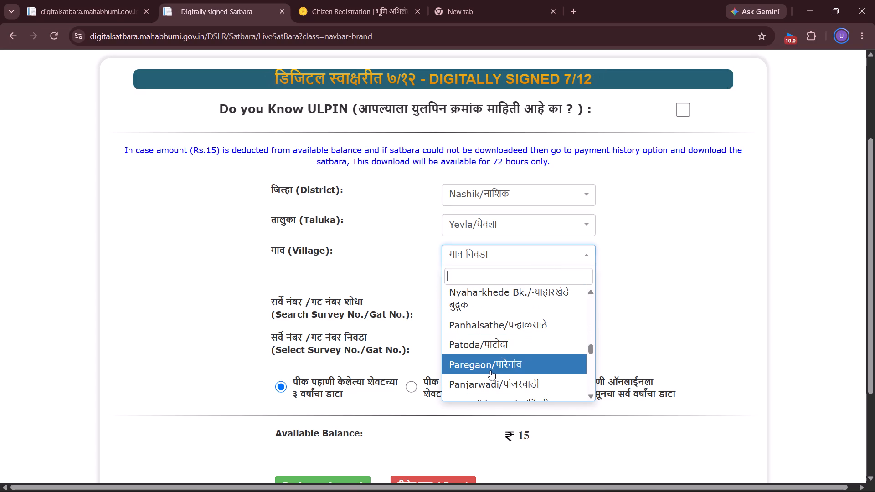
{"action": "scroll", "coordinate": [490, 370], "scroll_direction": "down", "scroll_amount": 5}
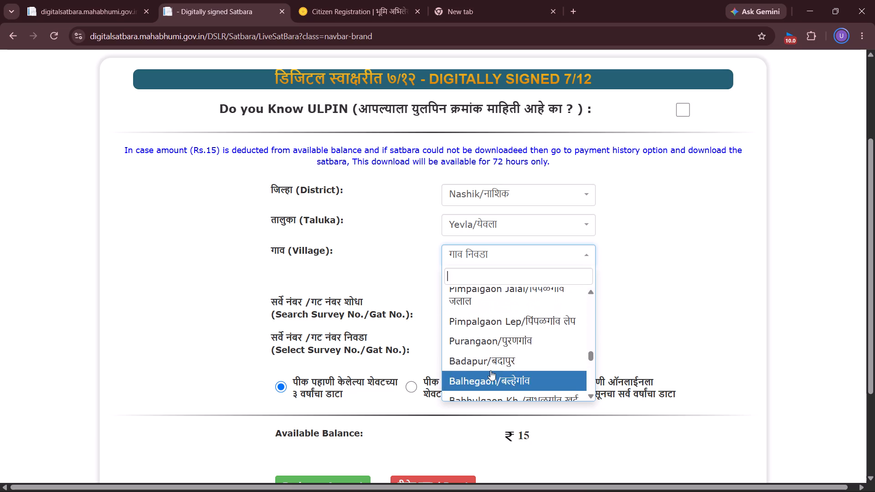
{"action": "left_click", "coordinate": [495, 341]}
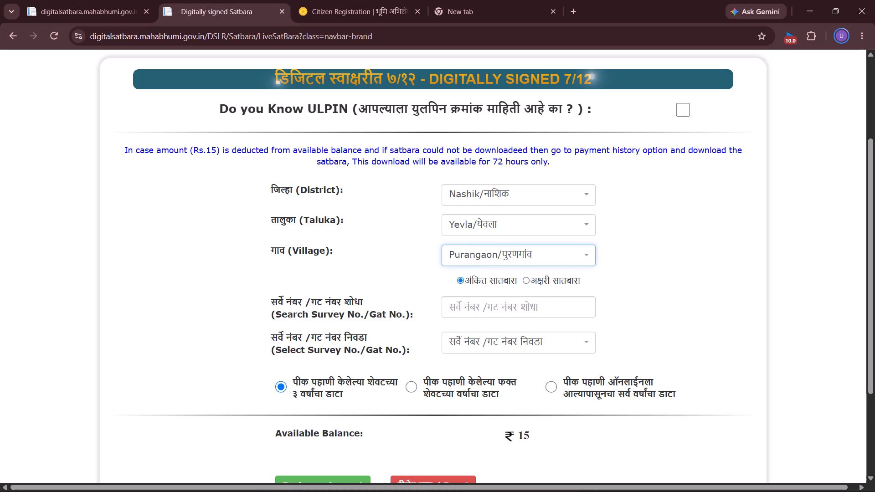
Search for survey number 165 and select the matching survey/gat number 165.
{"action": "left_click", "coordinate": [489, 303]}
{"action": "type", "text": "165"}
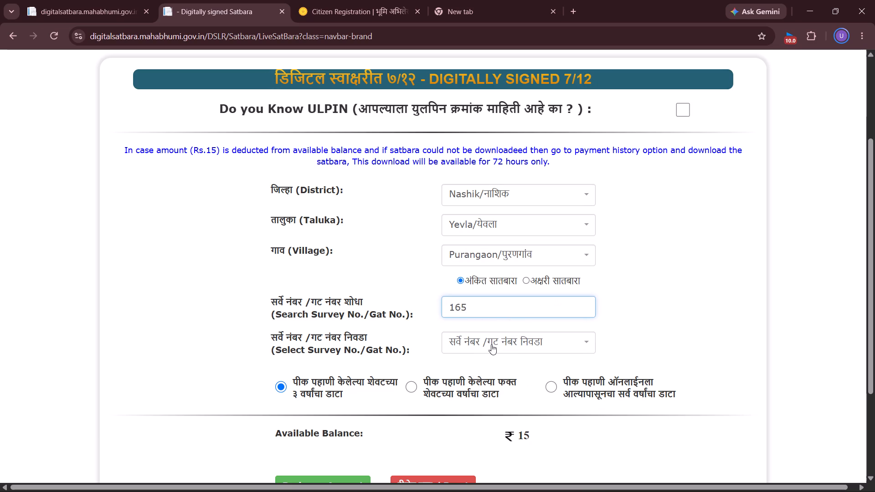
{"action": "left_click", "coordinate": [491, 344]}
{"action": "left_click", "coordinate": [491, 344]}
{"action": "left_click", "coordinate": [491, 344]}
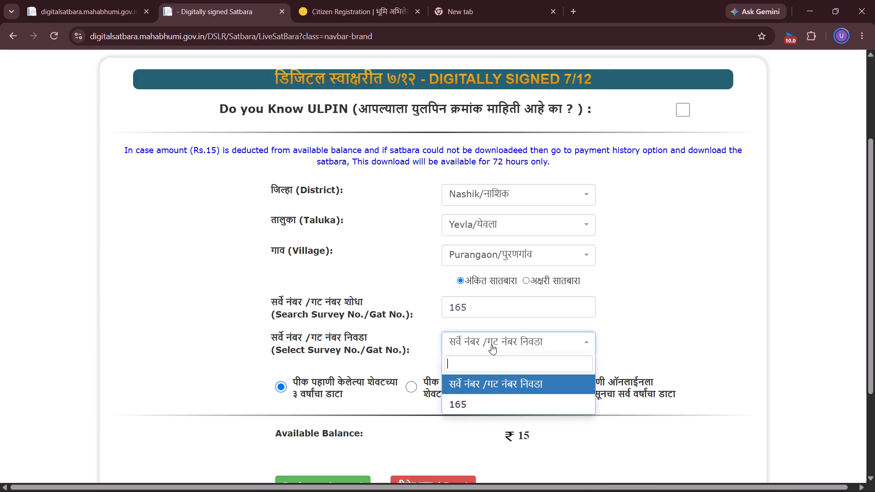
{"action": "left_click", "coordinate": [481, 403]}
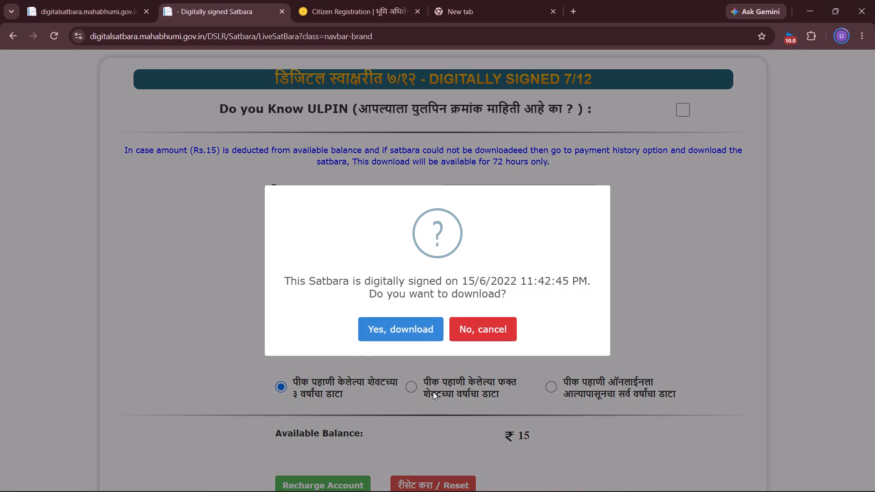
Download the digitally signed satbara for survey 165, accepting the Rs.15 deduction from the account balance.
{"action": "left_click", "coordinate": [419, 332]}
{"action": "scroll", "coordinate": [523, 345], "scroll_direction": "down", "scroll_amount": 2}
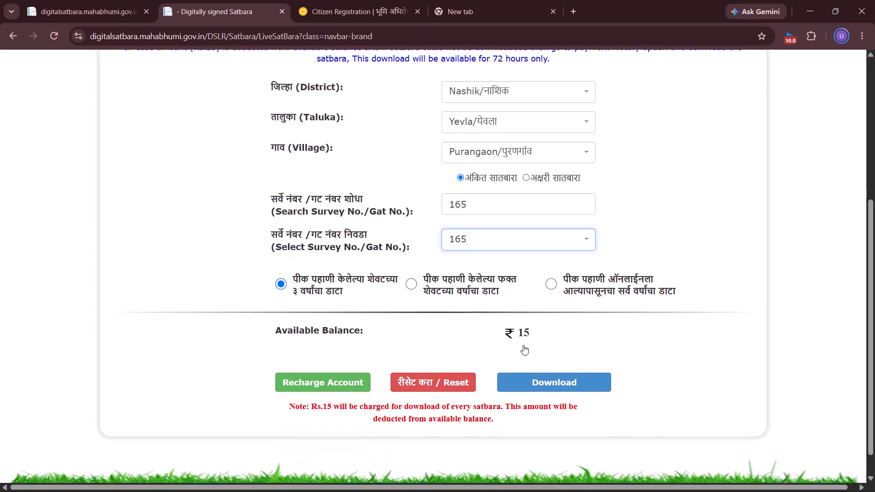
{"action": "left_click", "coordinate": [574, 374]}
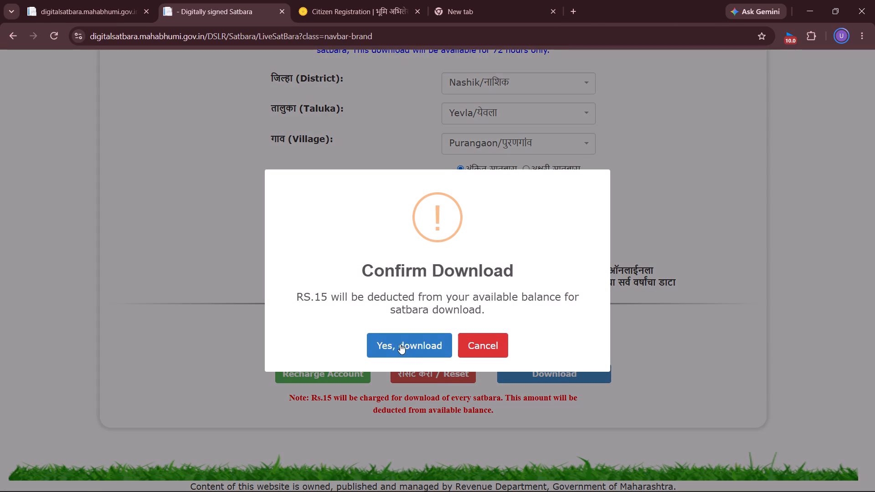
{"action": "left_click", "coordinate": [398, 343]}
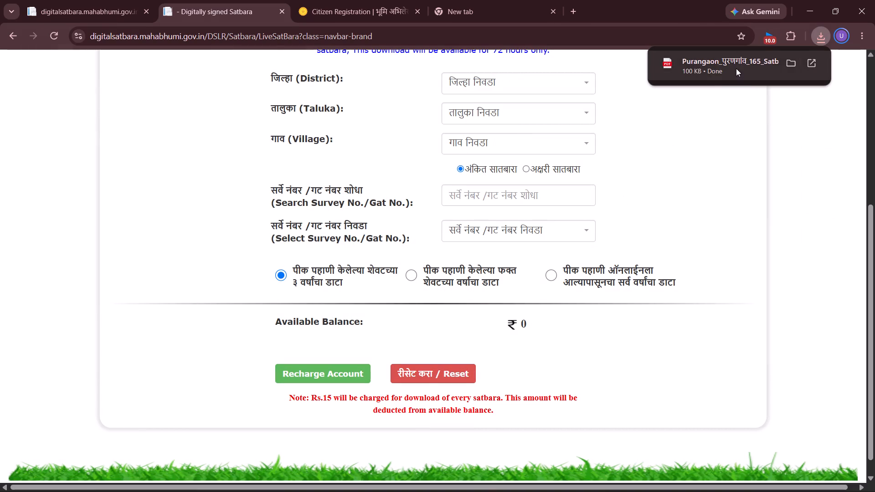
{"action": "left_click", "coordinate": [736, 68]}
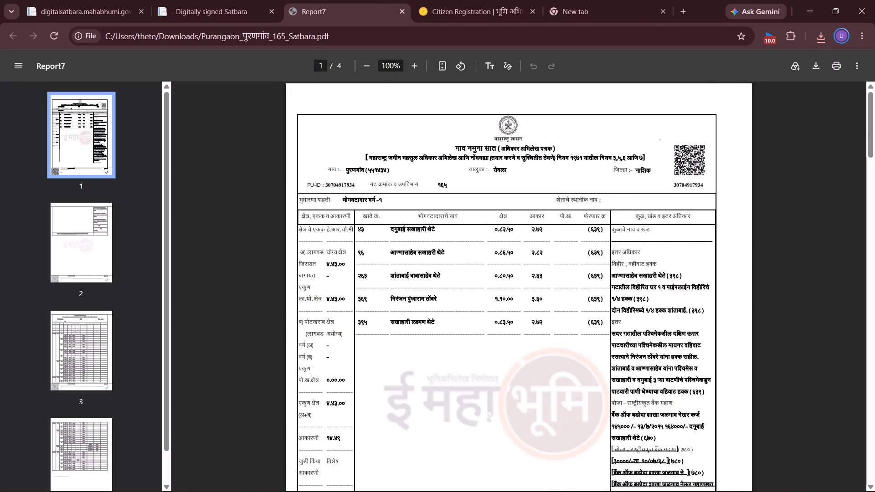
{"action": "scroll", "coordinate": [548, 208], "scroll_direction": "down", "scroll_amount": 5}
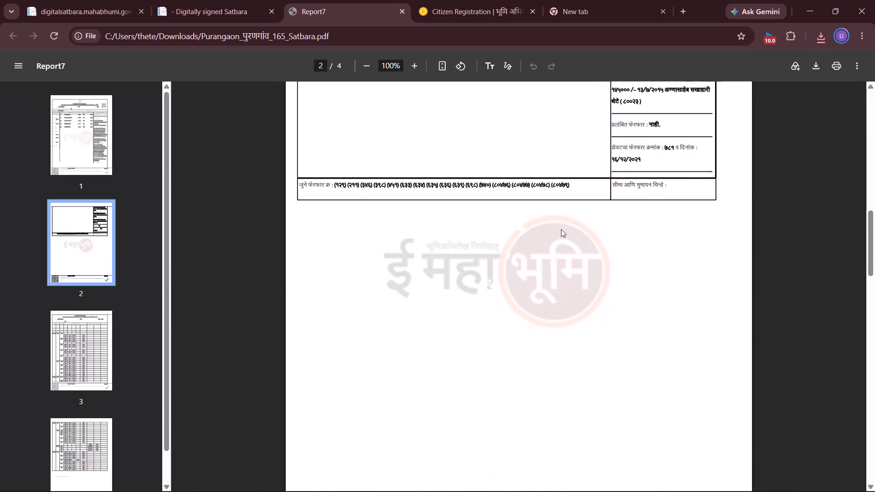
{"action": "right_click", "coordinate": [561, 229]}
{"action": "scroll", "coordinate": [561, 229], "scroll_direction": "up", "scroll_amount": 4}
{"action": "left_click", "coordinate": [451, 207]}
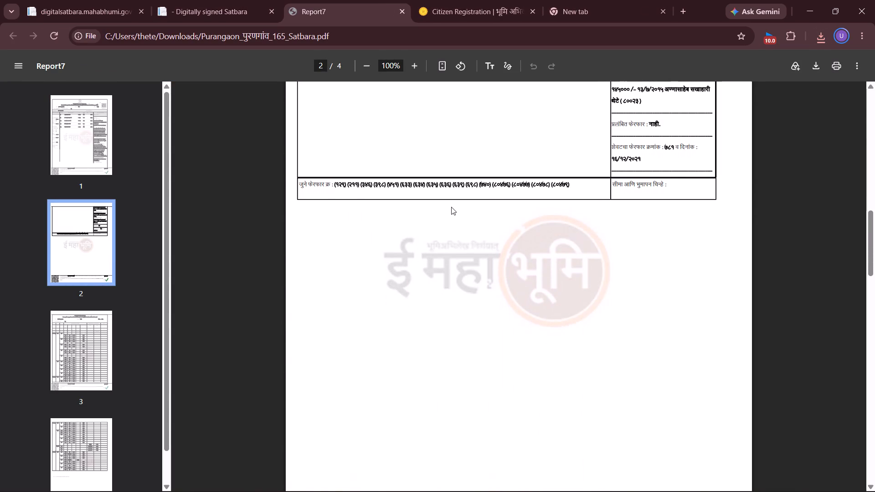
{"action": "scroll", "coordinate": [451, 207], "scroll_direction": "up", "scroll_amount": 4}
{"action": "scroll", "coordinate": [451, 207], "scroll_direction": "down", "scroll_amount": 2}
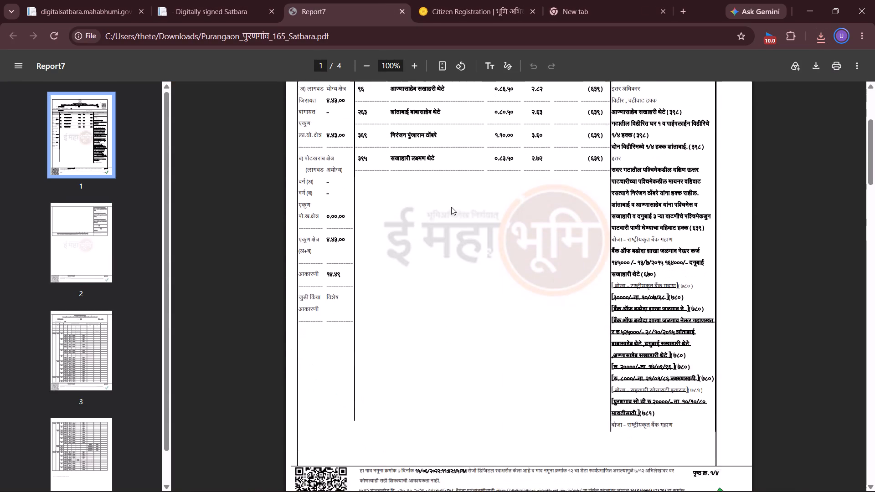
{"action": "scroll", "coordinate": [451, 207], "scroll_direction": "down", "scroll_amount": 3}
{"action": "scroll", "coordinate": [555, 214], "scroll_direction": "down", "scroll_amount": 1}
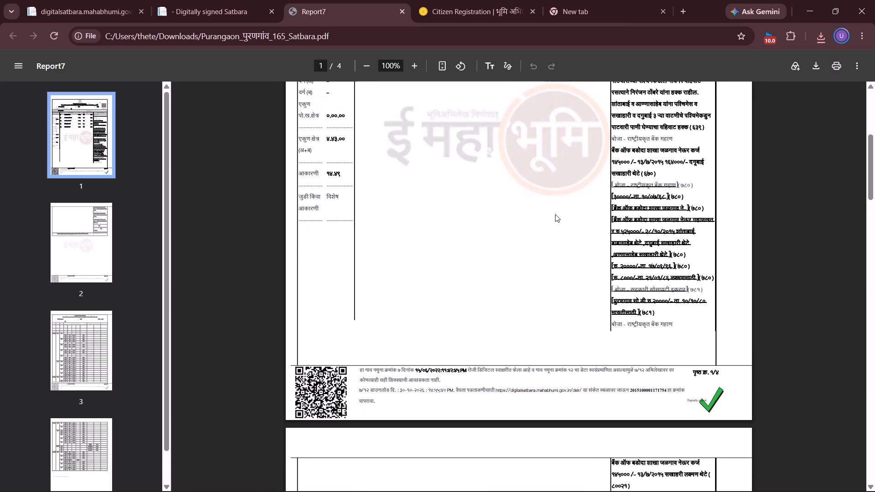
{"action": "scroll", "coordinate": [555, 214], "scroll_direction": "up", "scroll_amount": 7}
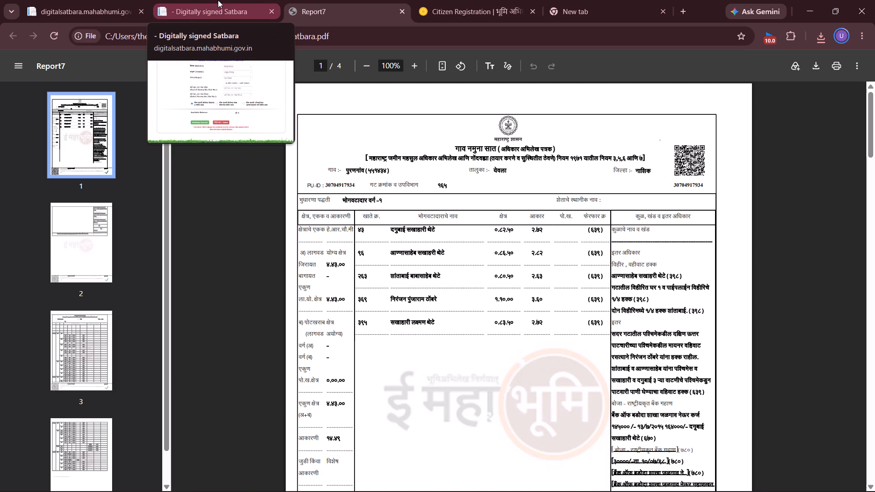
Return to the digitally signed 7/12 form and choose Ahilyanagar/अहिल्यानगर as the district.
{"action": "left_click", "coordinate": [218, 0]}
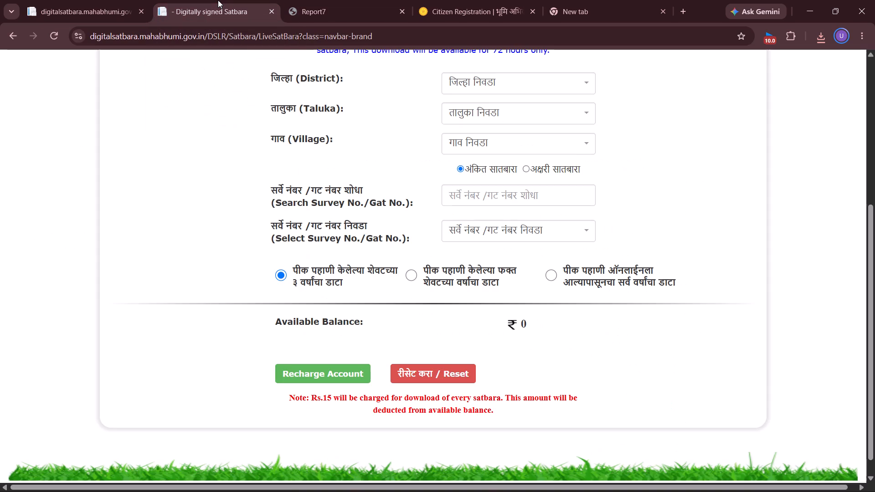
{"action": "scroll", "coordinate": [520, 304], "scroll_direction": "up", "scroll_amount": 2}
{"action": "left_click", "coordinate": [518, 188]}
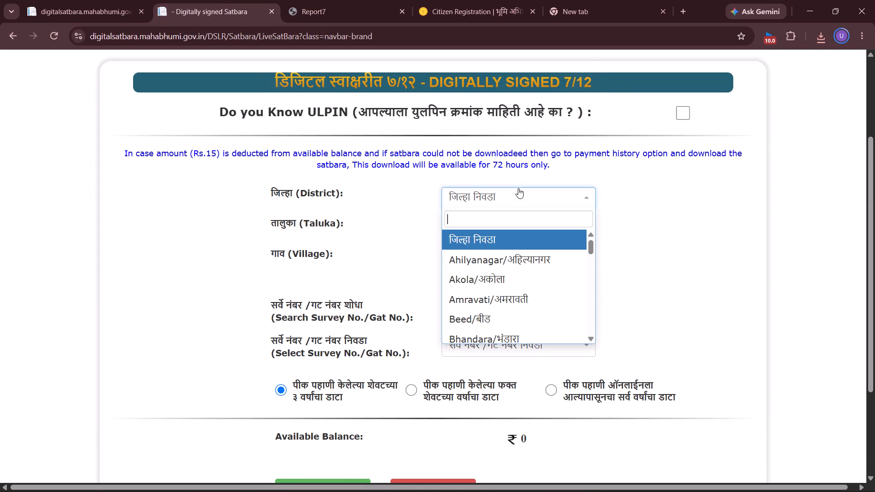
{"action": "left_click", "coordinate": [516, 259]}
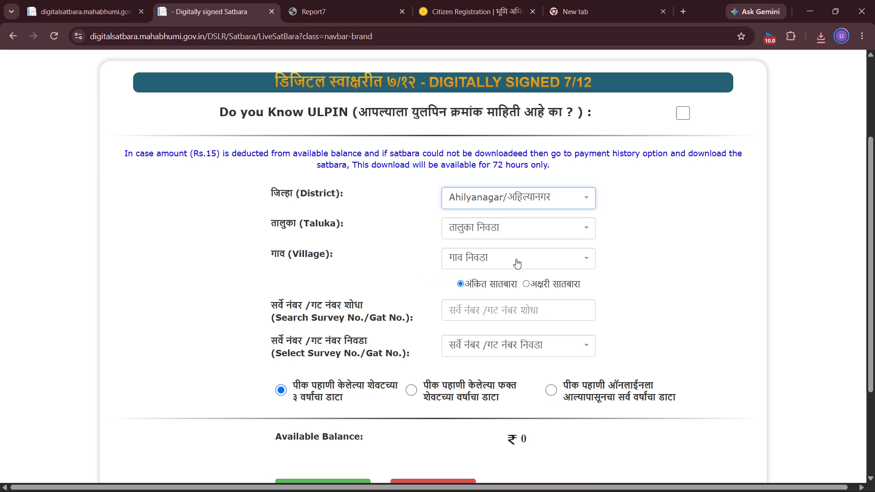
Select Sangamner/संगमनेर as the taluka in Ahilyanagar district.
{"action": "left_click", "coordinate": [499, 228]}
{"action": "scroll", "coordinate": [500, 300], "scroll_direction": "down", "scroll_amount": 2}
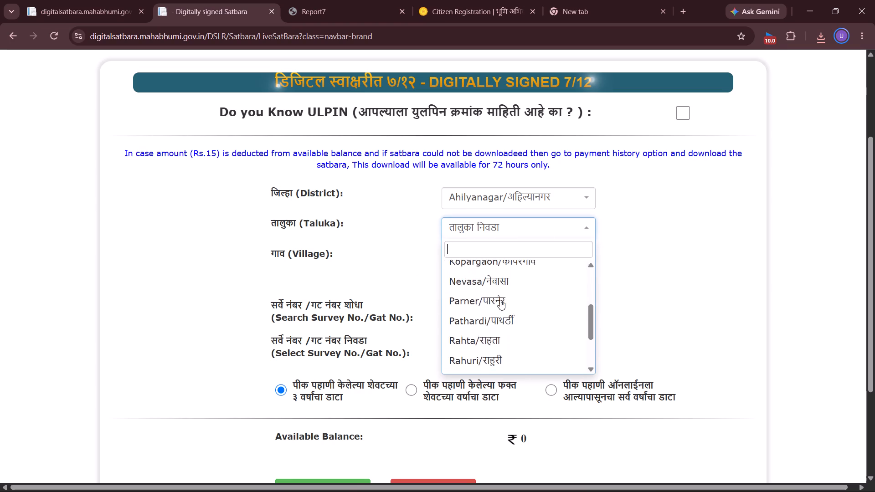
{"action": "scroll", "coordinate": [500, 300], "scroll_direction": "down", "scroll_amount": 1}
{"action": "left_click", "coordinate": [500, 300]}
Change the taluka to Nevasa/नेवासा.
{"action": "scroll", "coordinate": [500, 300], "scroll_direction": "up", "scroll_amount": 1}
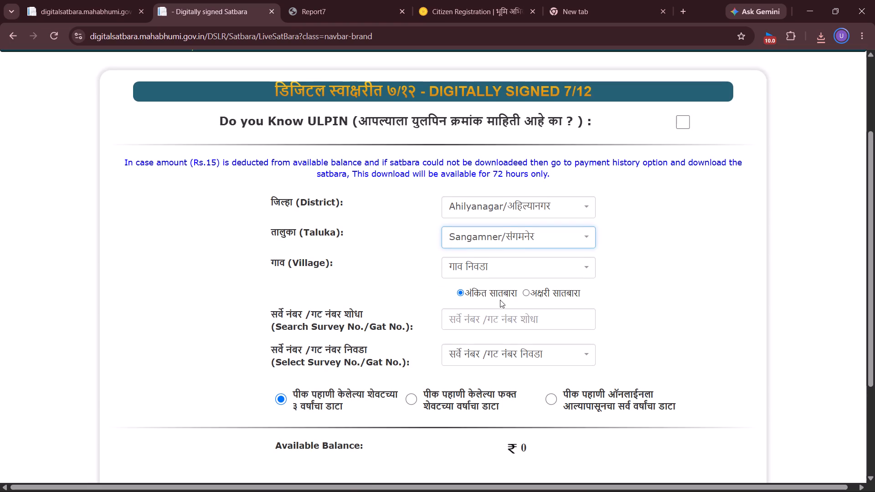
{"action": "left_click", "coordinate": [523, 246]}
{"action": "scroll", "coordinate": [516, 282], "scroll_direction": "up", "scroll_amount": 1}
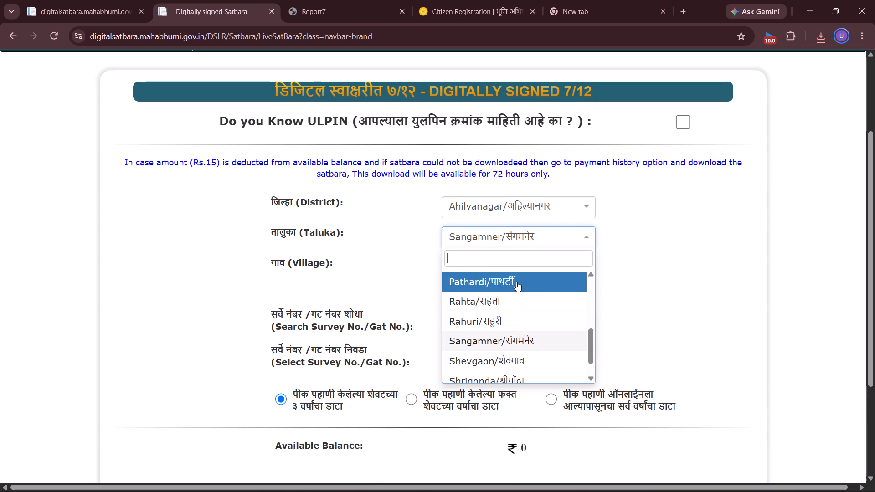
{"action": "scroll", "coordinate": [516, 282], "scroll_direction": "up", "scroll_amount": 1}
{"action": "left_click", "coordinate": [515, 309]}
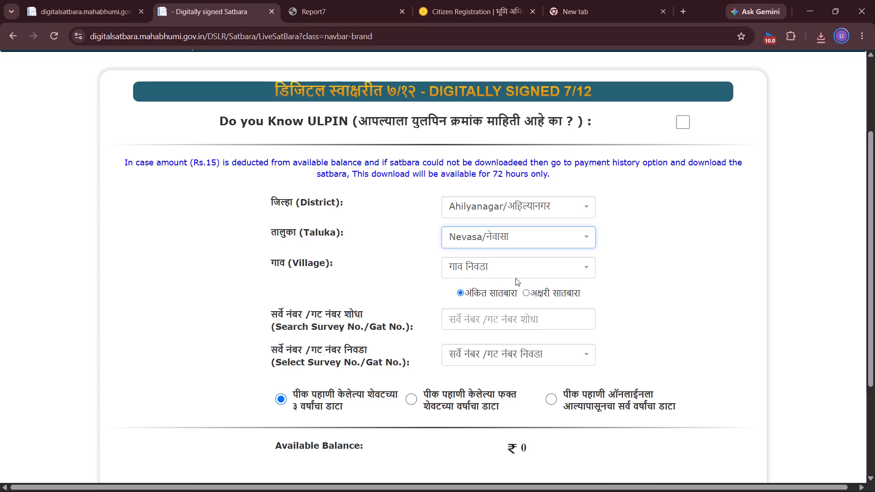
Select Pachegaon/पाचेगांव as the village in Nevasa taluka.
{"action": "left_click", "coordinate": [515, 277]}
{"action": "scroll", "coordinate": [508, 332], "scroll_direction": "down", "scroll_amount": 3}
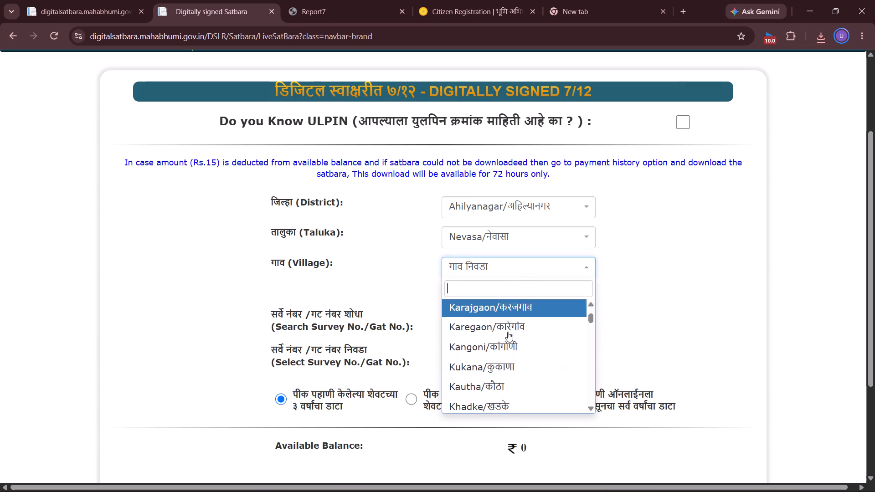
{"action": "scroll", "coordinate": [508, 332], "scroll_direction": "down", "scroll_amount": 3}
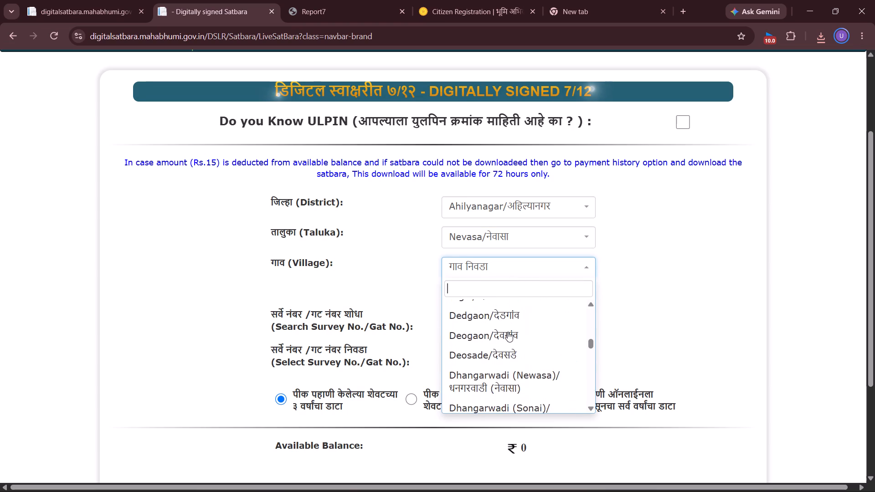
{"action": "scroll", "coordinate": [508, 332], "scroll_direction": "down", "scroll_amount": 3}
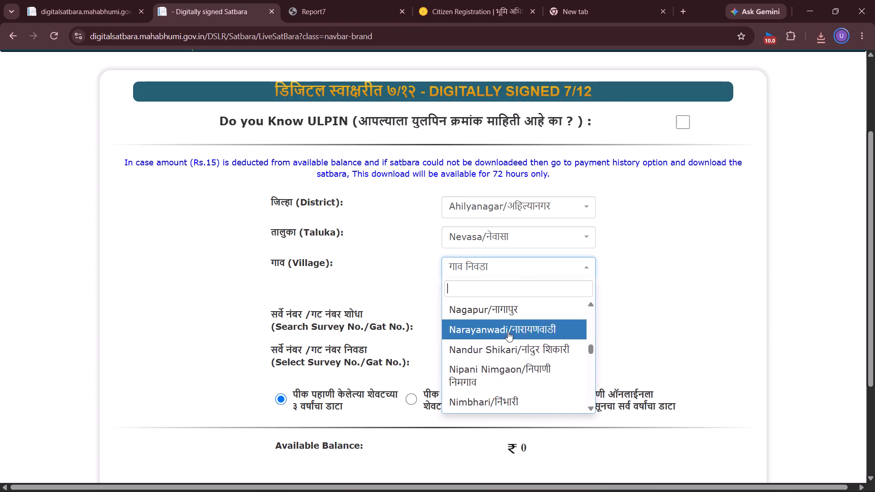
{"action": "scroll", "coordinate": [508, 332], "scroll_direction": "down", "scroll_amount": 2}
{"action": "left_click", "coordinate": [507, 333]}
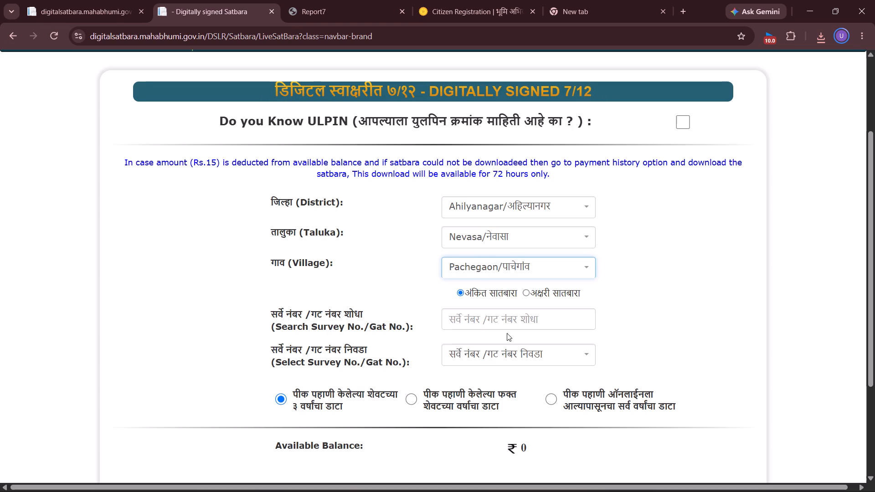
Search for survey number 141, select 141/2/ड and agree to download its digitally signed satbara.
{"action": "left_click", "coordinate": [494, 313]}
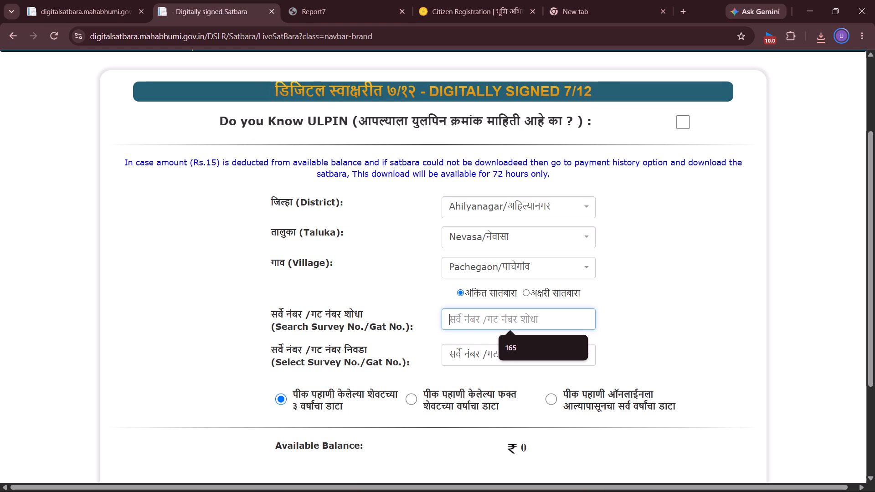
{"action": "type", "text": "141"}
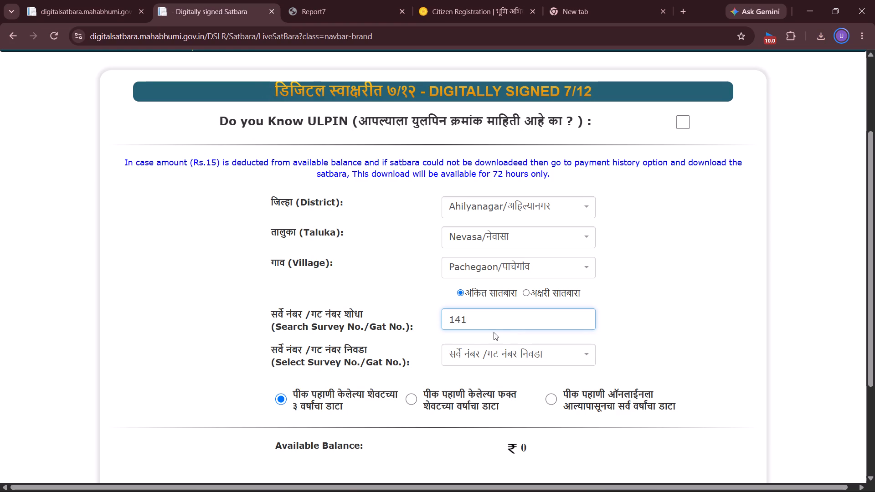
{"action": "left_click", "coordinate": [503, 362]}
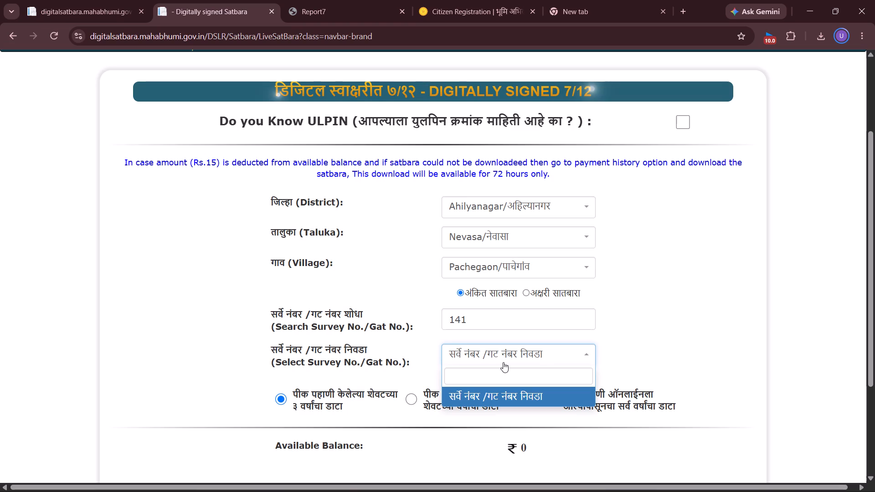
{"action": "key", "text": "1"}
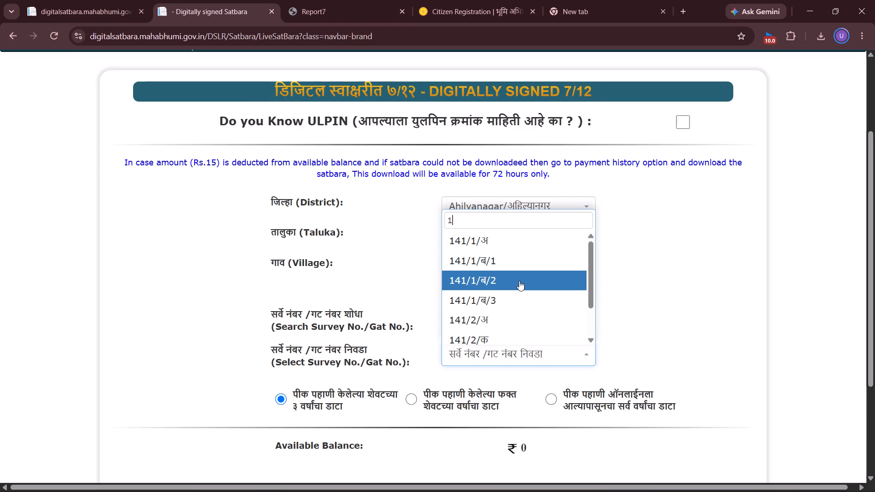
{"action": "scroll", "coordinate": [519, 281], "scroll_direction": "down", "scroll_amount": 4}
{"action": "scroll", "coordinate": [519, 281], "scroll_direction": "up", "scroll_amount": 1}
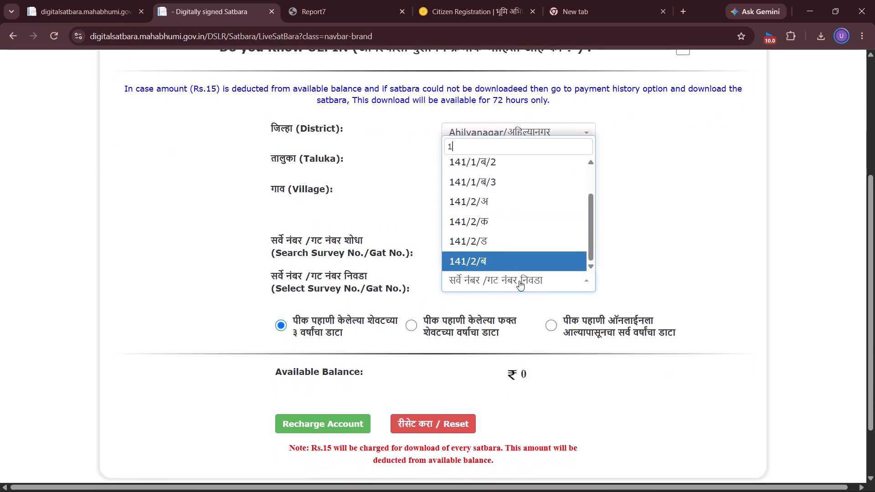
{"action": "scroll", "coordinate": [519, 281], "scroll_direction": "up", "scroll_amount": 1}
{"action": "scroll", "coordinate": [516, 244], "scroll_direction": "up", "scroll_amount": 1}
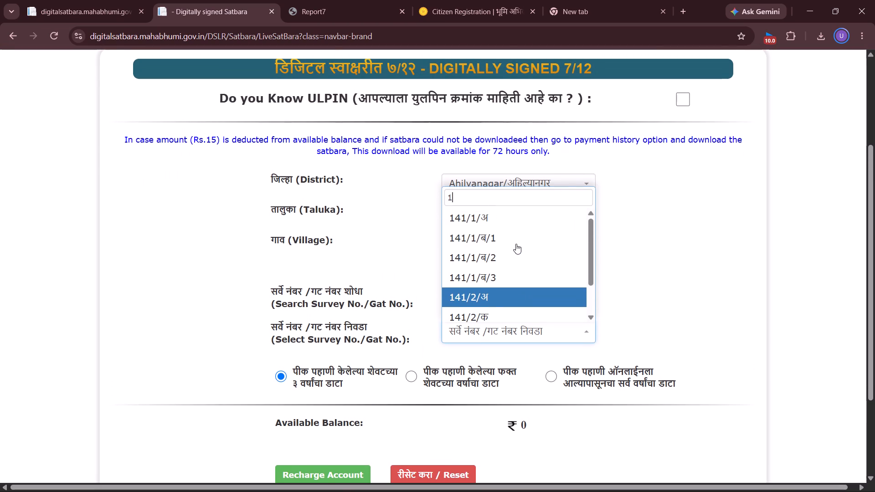
{"action": "scroll", "coordinate": [516, 244], "scroll_direction": "up", "scroll_amount": 1}
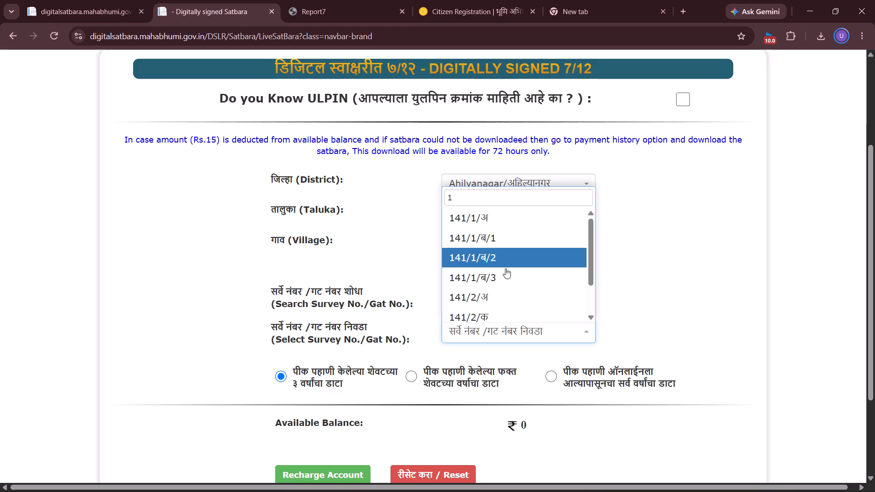
{"action": "scroll", "coordinate": [491, 304], "scroll_direction": "down", "scroll_amount": 1}
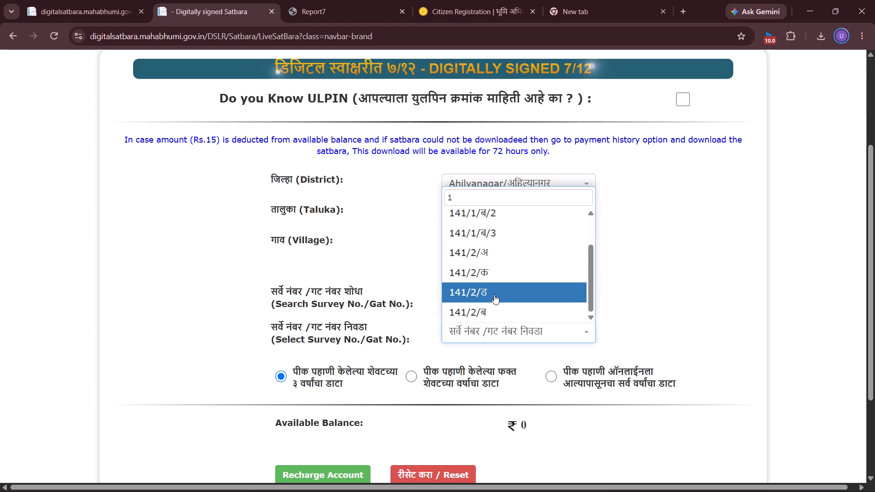
{"action": "left_click", "coordinate": [494, 294]}
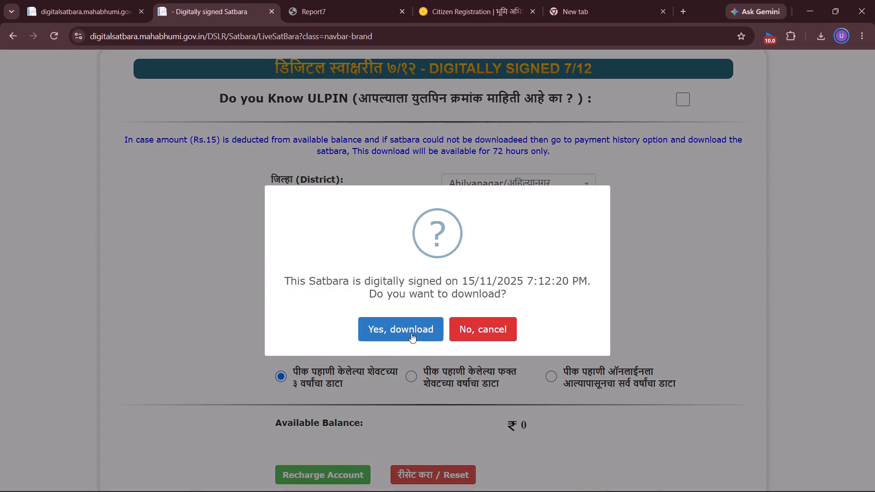
{"action": "left_click", "coordinate": [411, 333]}
Start a ₹15 account recharge through the Bank of Baroda gateway, accepting the refund policy and proceeding to payment.
{"action": "scroll", "coordinate": [411, 333], "scroll_direction": "down", "scroll_amount": 1}
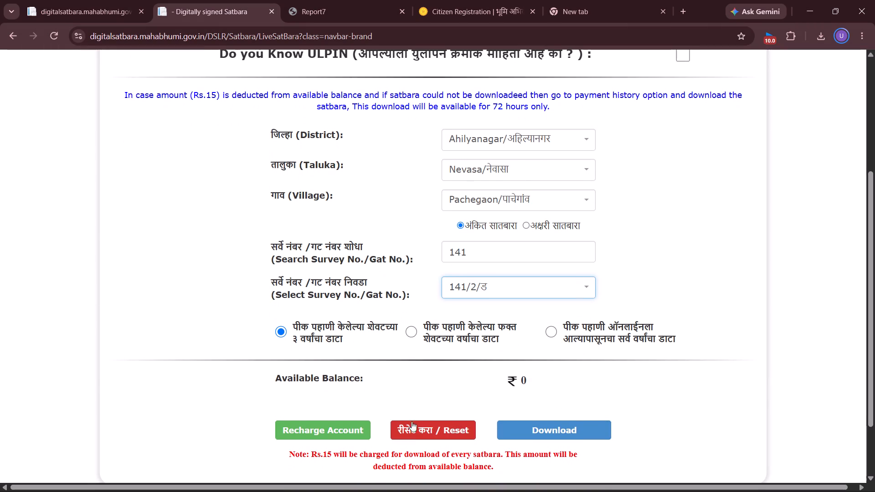
{"action": "left_click", "coordinate": [337, 430]}
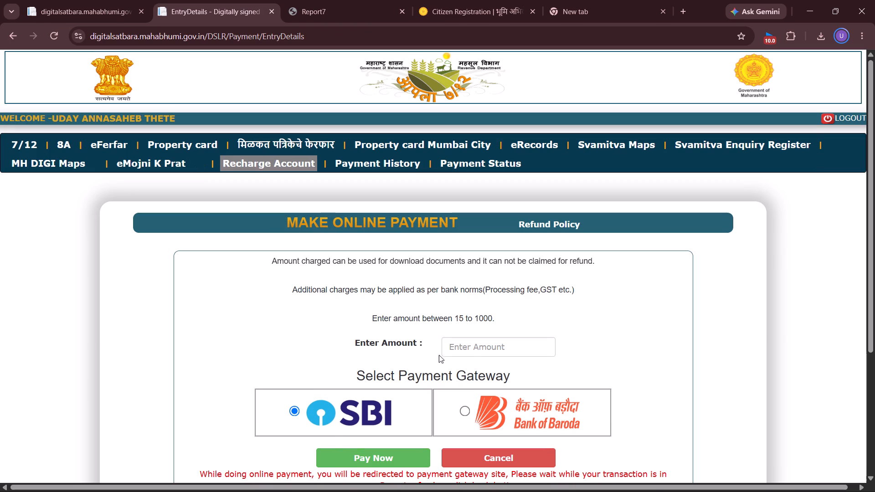
{"action": "left_click", "coordinate": [480, 348]}
{"action": "type", "text": "15"}
{"action": "left_click", "coordinate": [464, 411]}
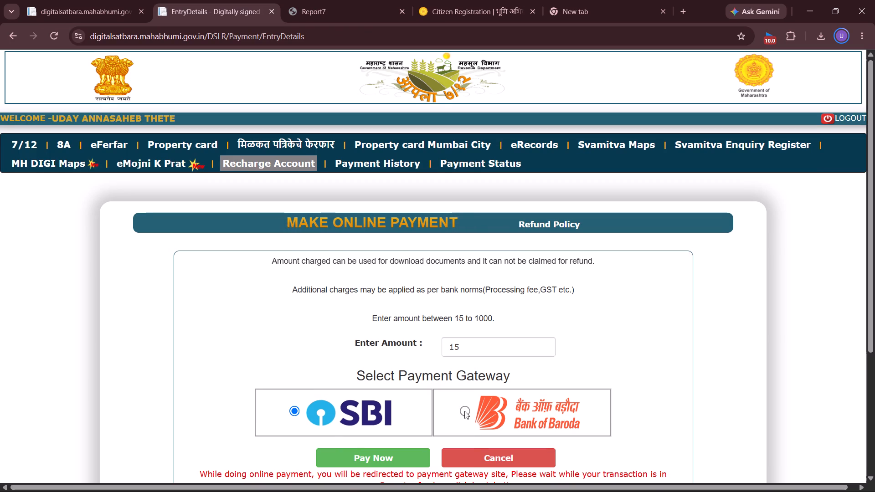
{"action": "scroll", "coordinate": [464, 411], "scroll_direction": "down", "scroll_amount": 1}
{"action": "left_click", "coordinate": [336, 379]}
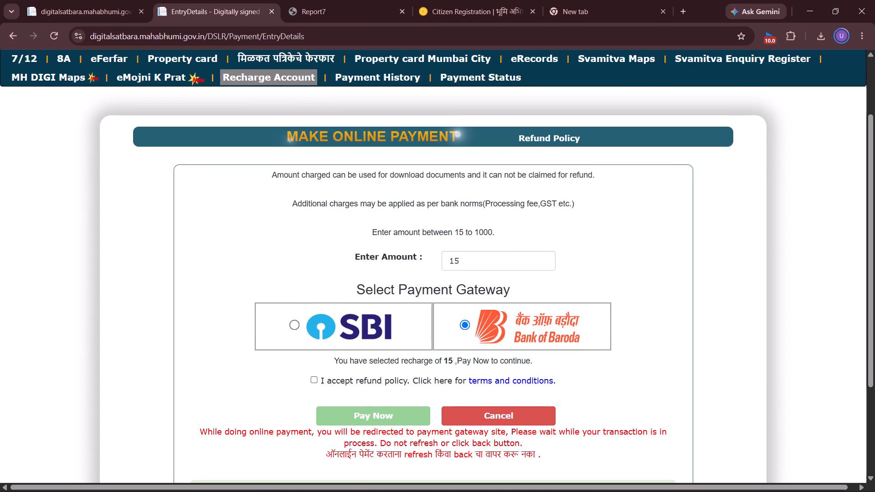
{"action": "left_click", "coordinate": [313, 380]}
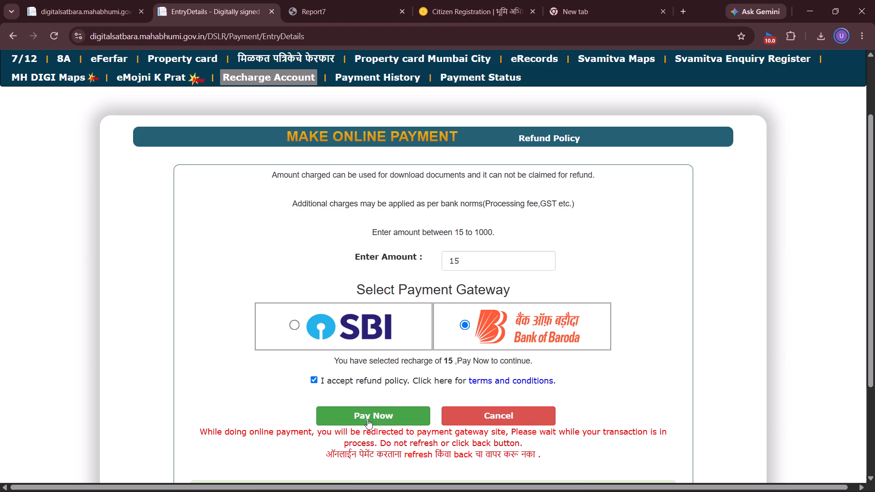
{"action": "left_click", "coordinate": [367, 419]}
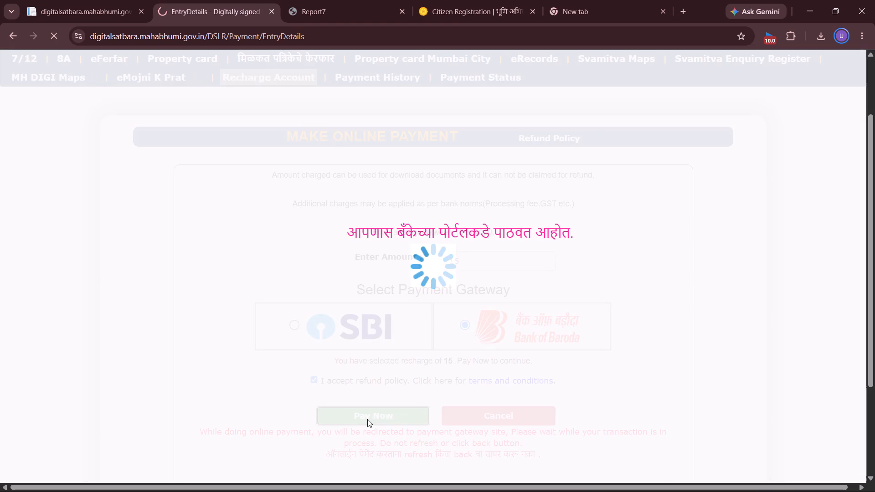
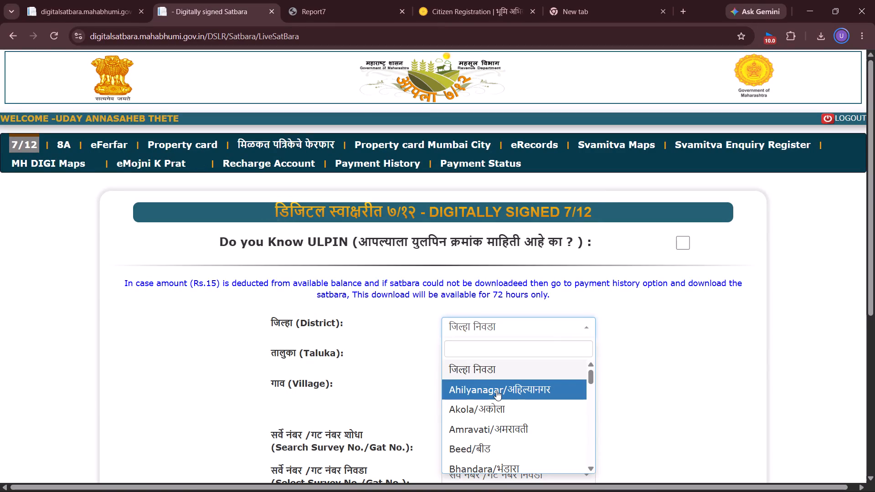
Set the district to Ahilyanagar/अहिल्यानगर and the taluka to Nevasa/नेवासा for the digitally signed 7/12.
{"action": "left_click", "coordinate": [496, 390]}
{"action": "left_click", "coordinate": [504, 359]}
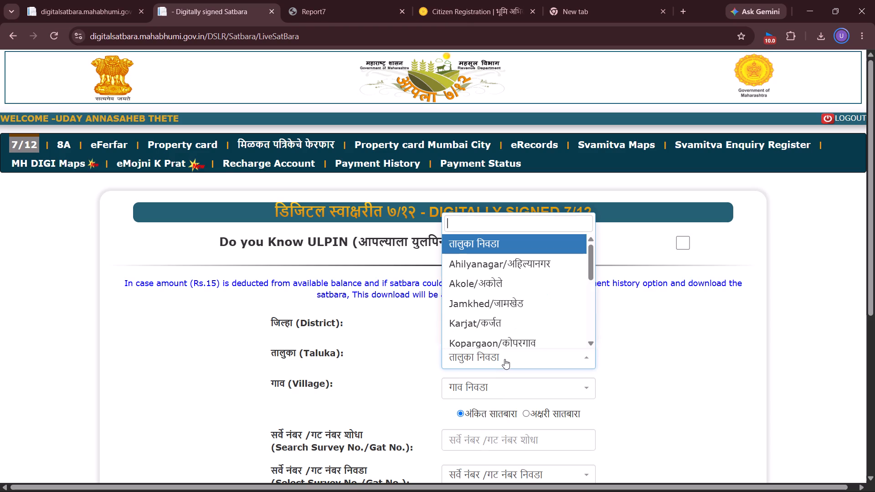
{"action": "scroll", "coordinate": [505, 329], "scroll_direction": "down", "scroll_amount": 5}
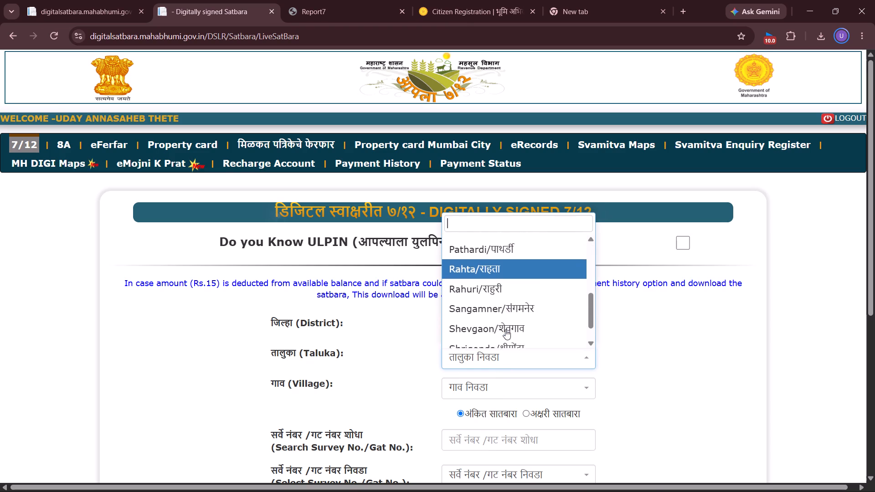
{"action": "scroll", "coordinate": [505, 329], "scroll_direction": "down", "scroll_amount": 1}
{"action": "scroll", "coordinate": [505, 329], "scroll_direction": "up", "scroll_amount": 1}
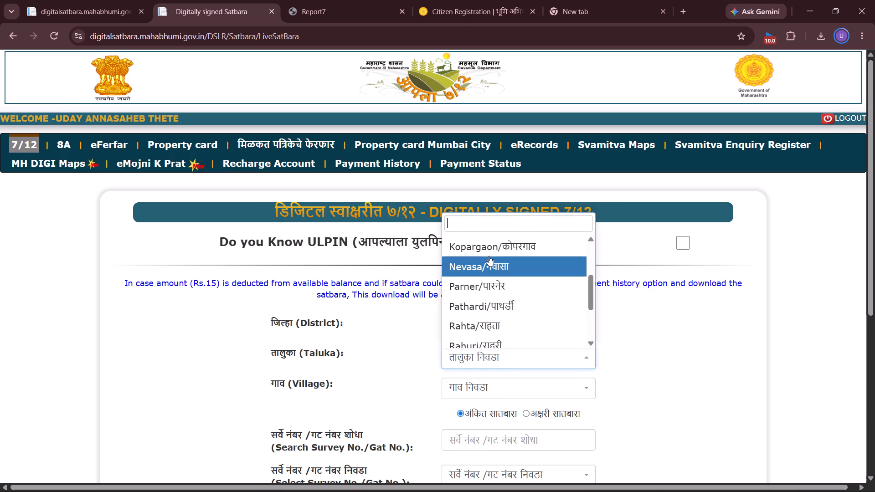
{"action": "left_click", "coordinate": [489, 256]}
Select Pachegaon/पाचेगांव as the village in Nevasa taluka.
{"action": "left_click", "coordinate": [489, 384]}
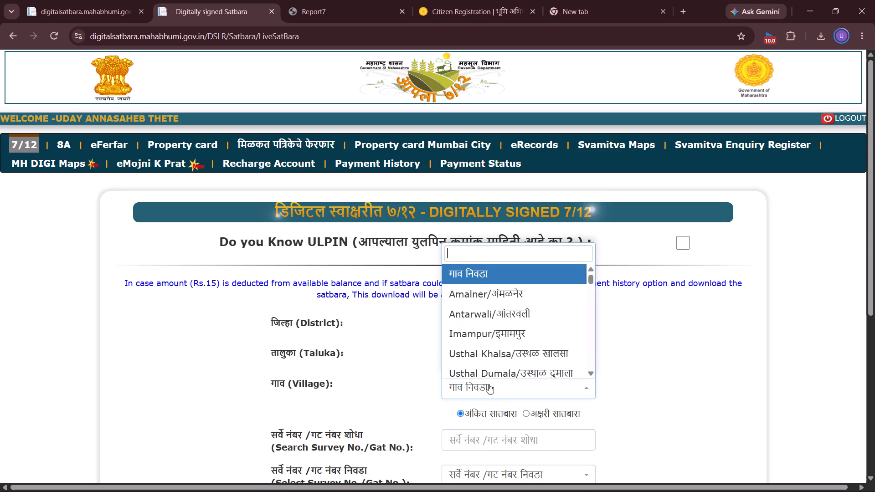
{"action": "scroll", "coordinate": [496, 316], "scroll_direction": "down", "scroll_amount": 5}
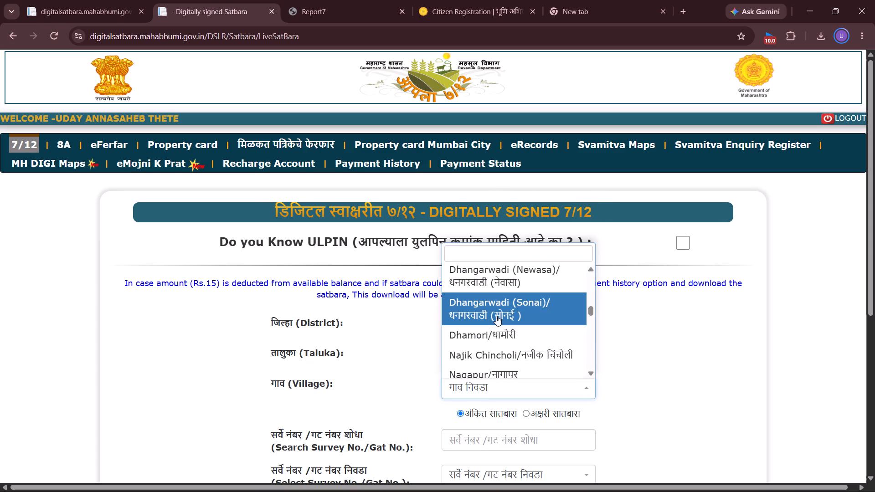
{"action": "scroll", "coordinate": [496, 316], "scroll_direction": "down", "scroll_amount": 2}
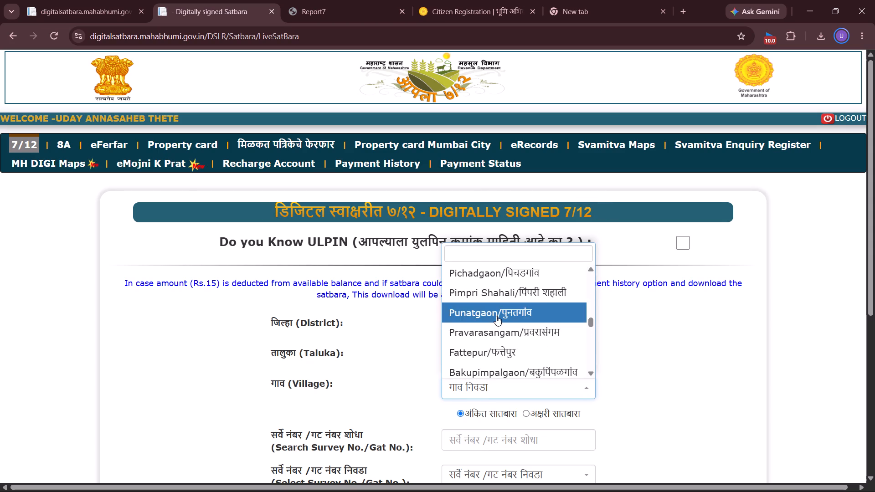
{"action": "scroll", "coordinate": [503, 289], "scroll_direction": "up", "scroll_amount": 2}
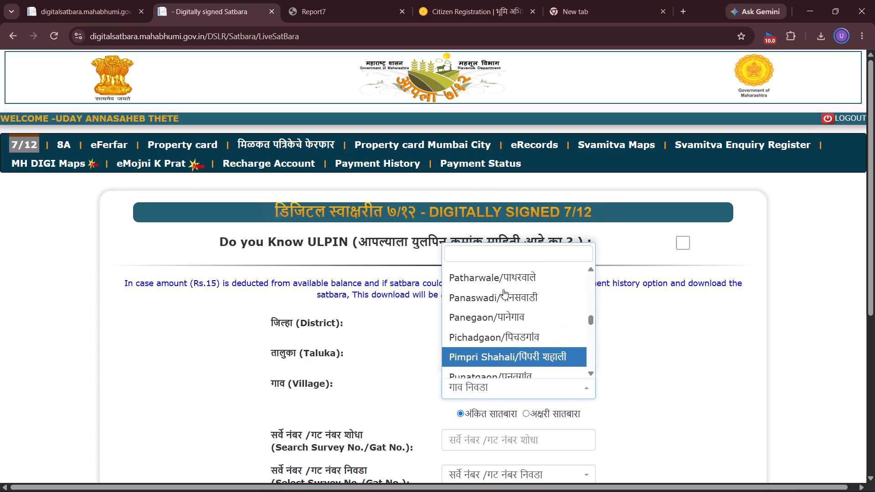
{"action": "scroll", "coordinate": [503, 289], "scroll_direction": "up", "scroll_amount": 1}
{"action": "left_click", "coordinate": [506, 307]}
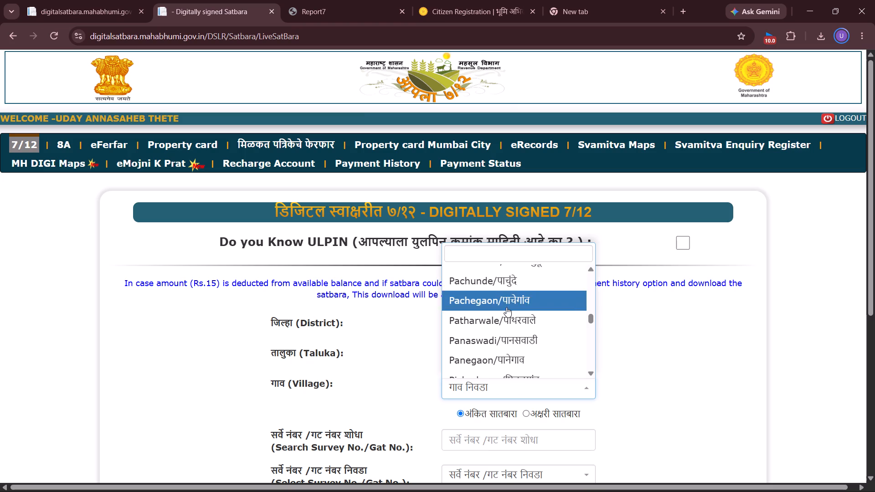
Search for survey number 141 and select 141/2/ड from the matching survey numbers.
{"action": "scroll", "coordinate": [517, 370], "scroll_direction": "down", "scroll_amount": 2}
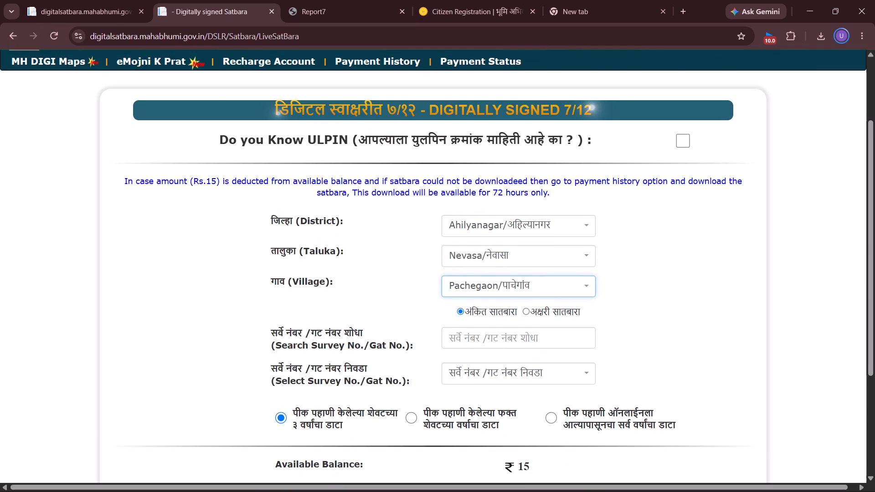
{"action": "left_click", "coordinate": [503, 345]}
{"action": "type", "text": "141"}
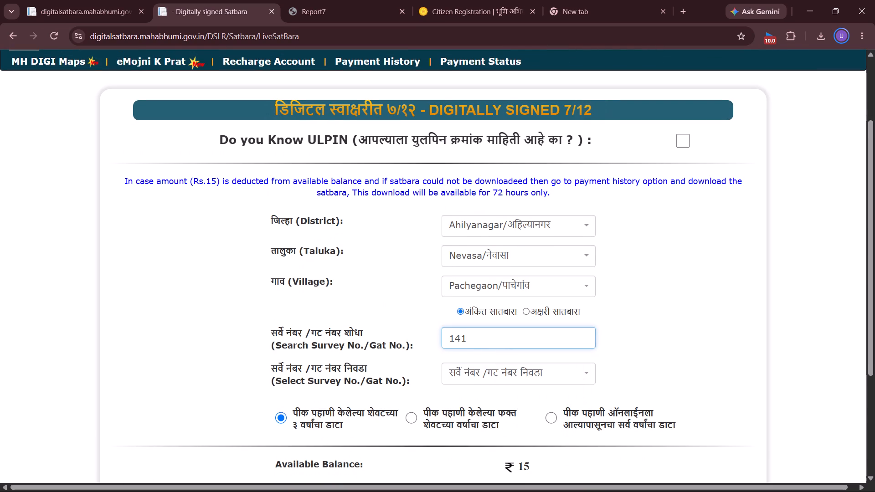
{"action": "left_click", "coordinate": [506, 367]}
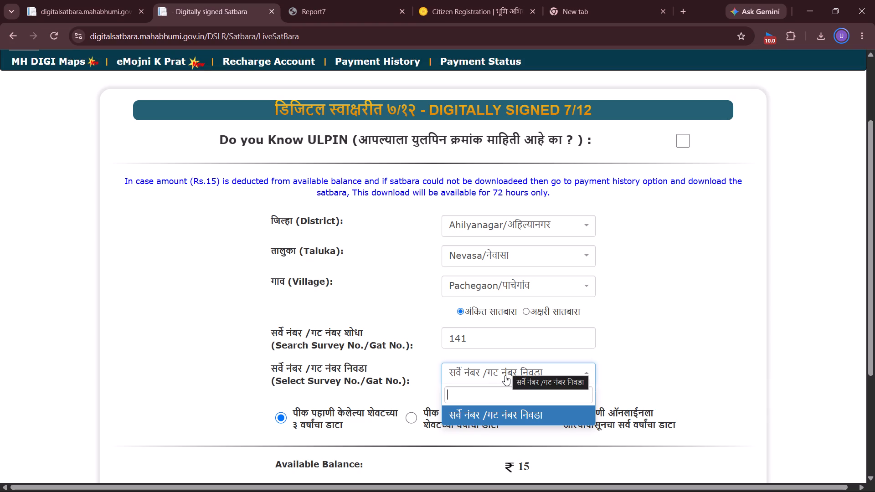
{"action": "left_click", "coordinate": [505, 375]}
{"action": "left_click", "coordinate": [505, 375]}
{"action": "scroll", "coordinate": [494, 270], "scroll_direction": "down", "scroll_amount": 1}
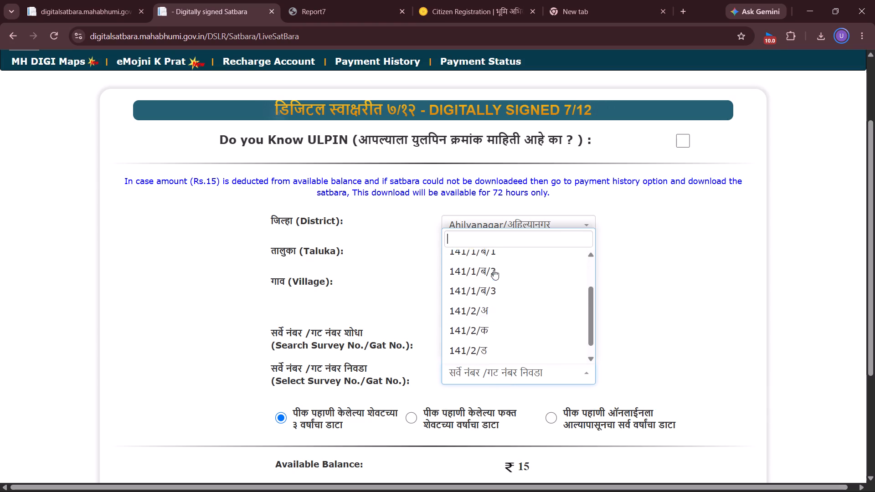
{"action": "scroll", "coordinate": [494, 270], "scroll_direction": "down", "scroll_amount": 1}
{"action": "scroll", "coordinate": [494, 270], "scroll_direction": "up", "scroll_amount": 1}
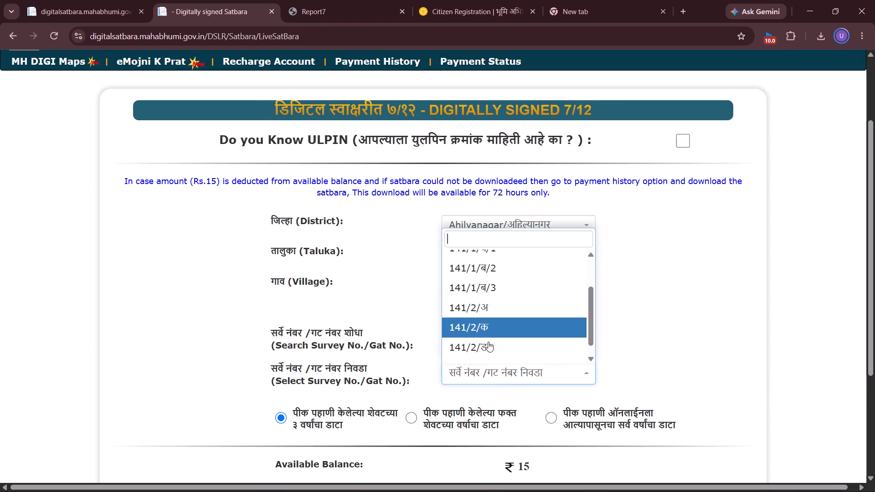
{"action": "left_click", "coordinate": [488, 347]}
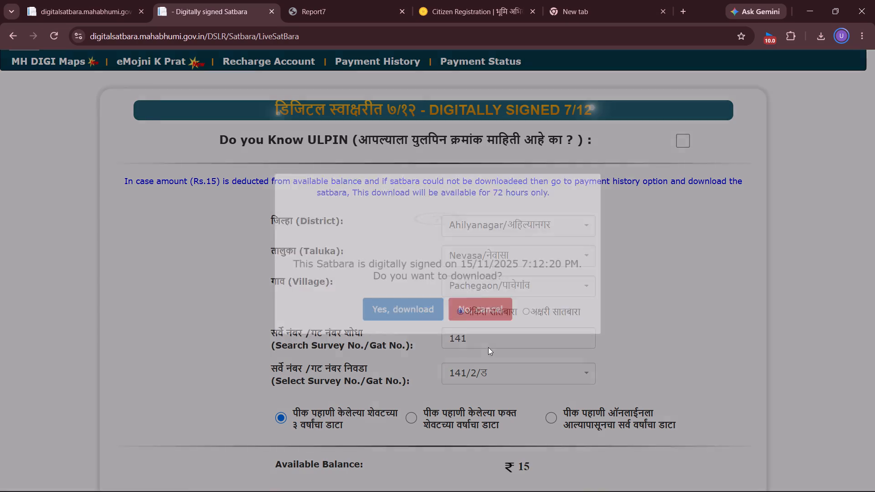
{"action": "scroll", "coordinate": [488, 347], "scroll_direction": "down", "scroll_amount": 1}
{"action": "left_click", "coordinate": [418, 333]}
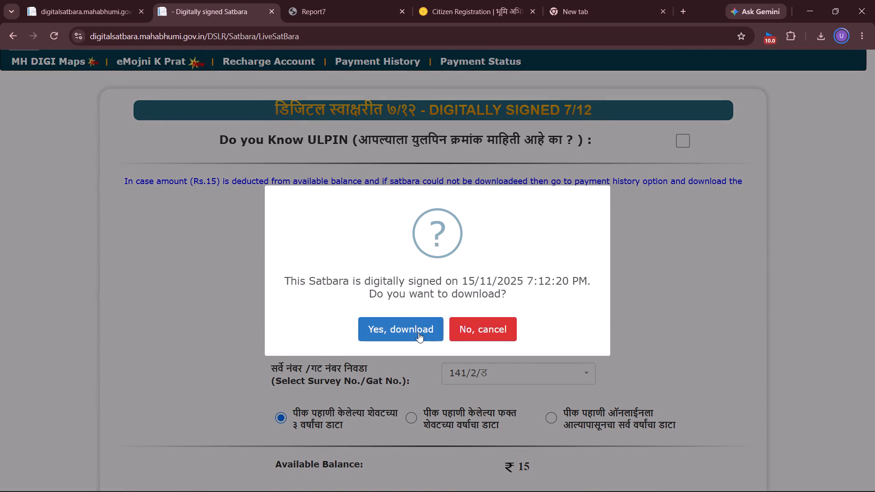
{"action": "scroll", "coordinate": [418, 333], "scroll_direction": "down", "scroll_amount": 3}
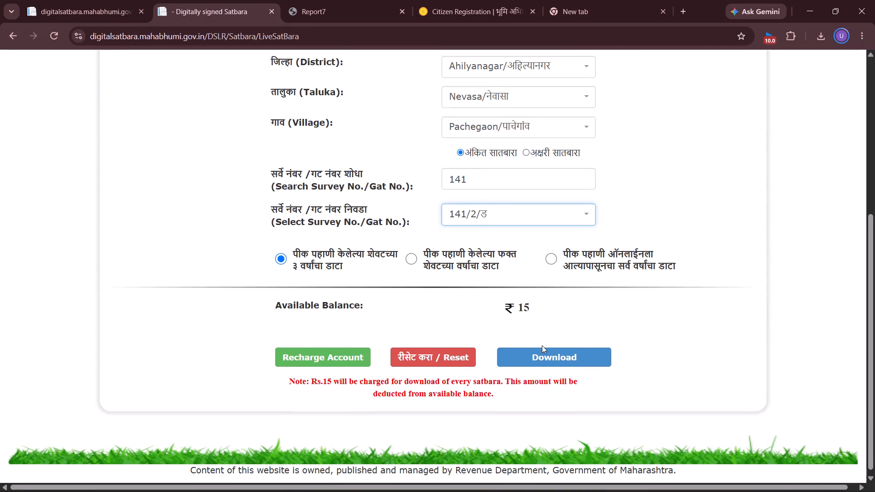
{"action": "left_click", "coordinate": [546, 363]}
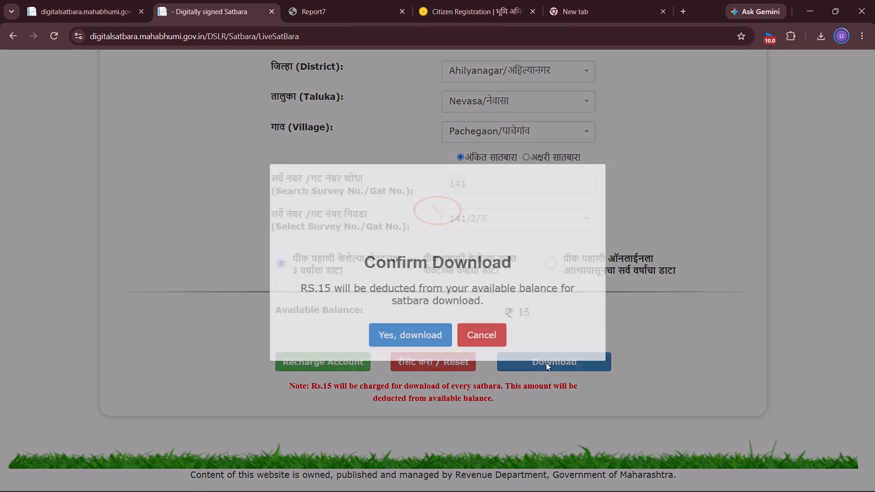
{"action": "left_click", "coordinate": [409, 347]}
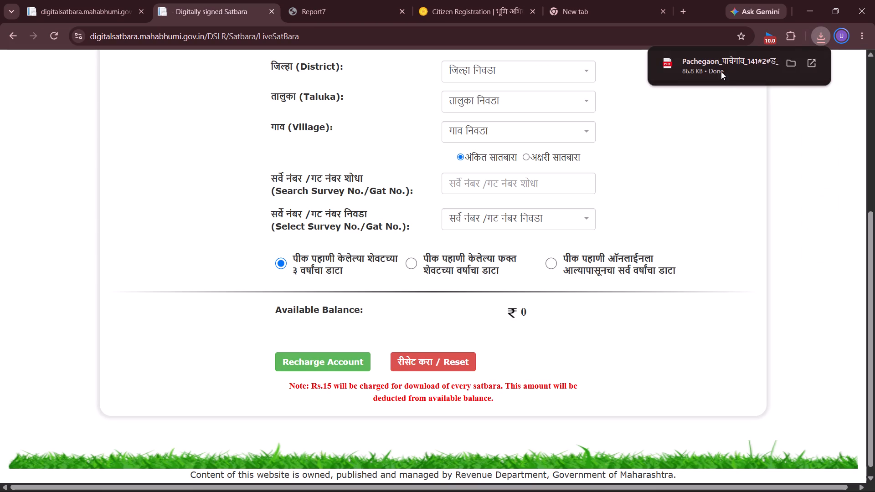
{"action": "left_click", "coordinate": [721, 71]}
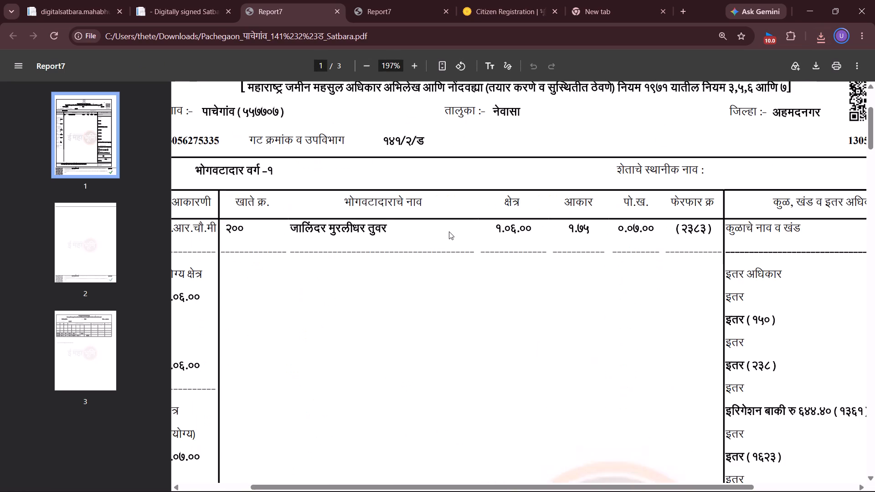
{"action": "scroll", "coordinate": [449, 231], "scroll_direction": "down", "scroll_amount": 1}
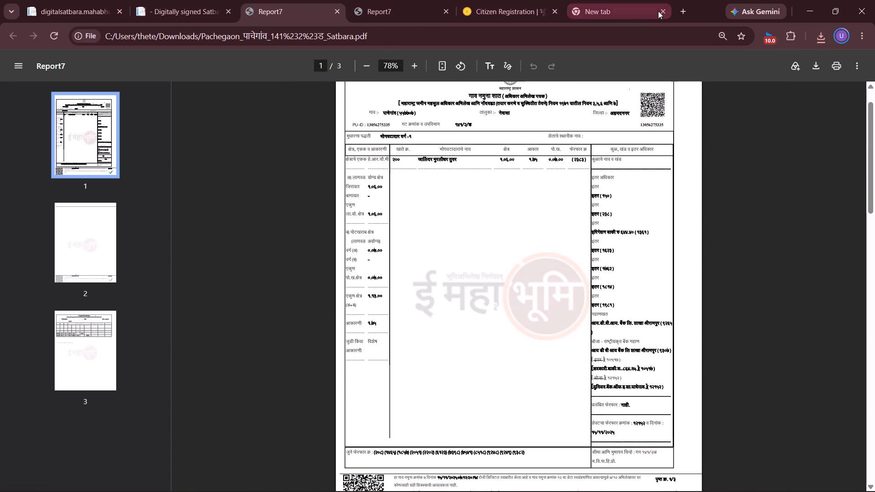
Open WhatsApp Web in a new browser tab.
{"action": "left_click", "coordinate": [689, 13]}
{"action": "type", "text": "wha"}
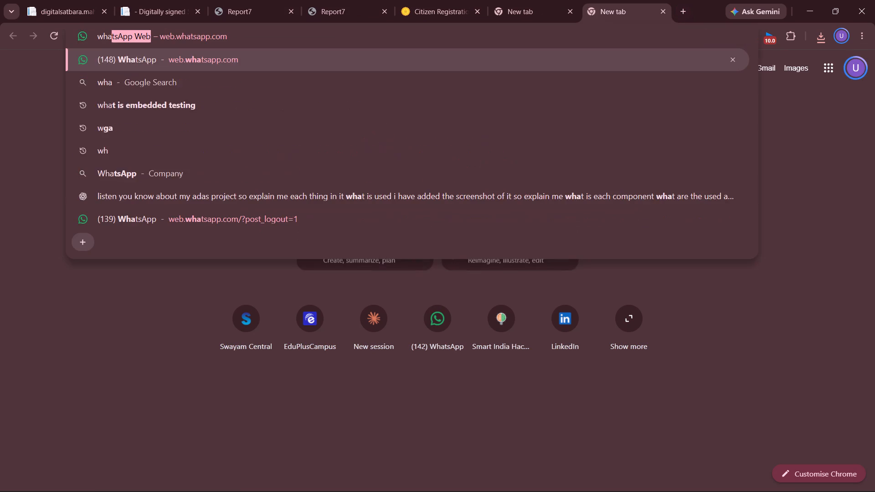
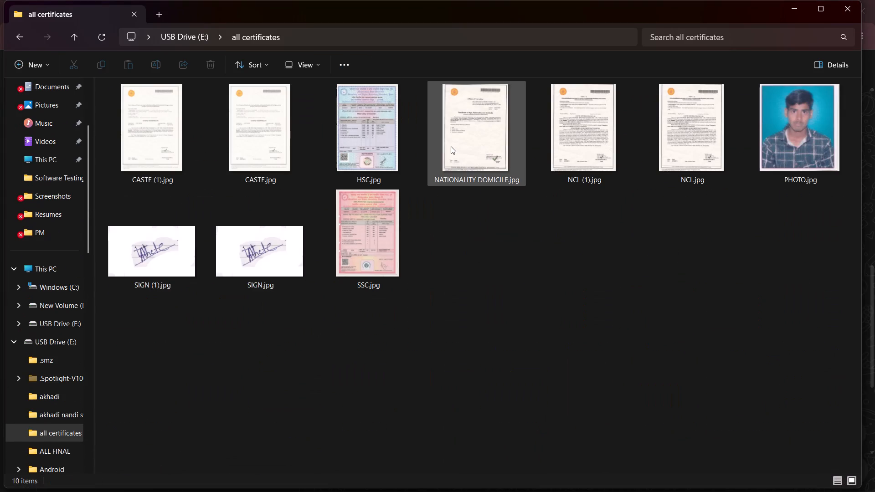
Open NATIONALITY DOMICILE.jpg from the all certificates folder and examine the certificate up close.
{"action": "double_click", "coordinate": [486, 143]}
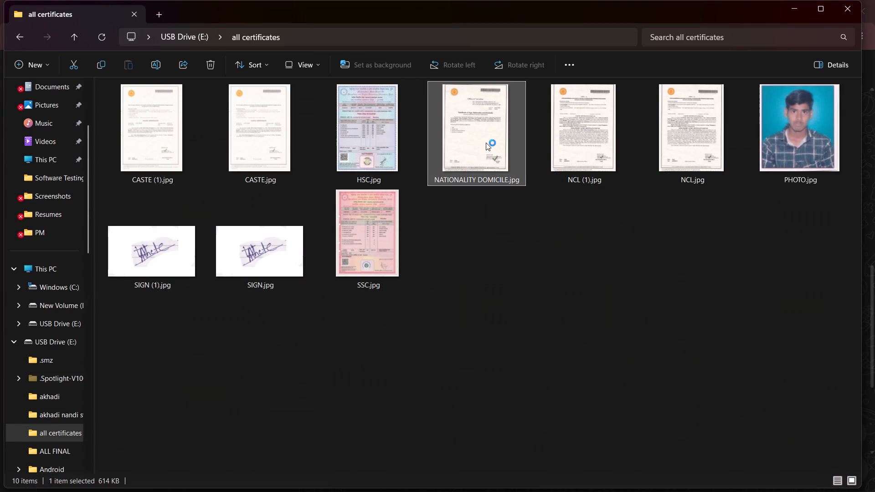
{"action": "scroll", "coordinate": [407, 216], "scroll_direction": "up", "scroll_amount": 2, "text": "ctrl"}
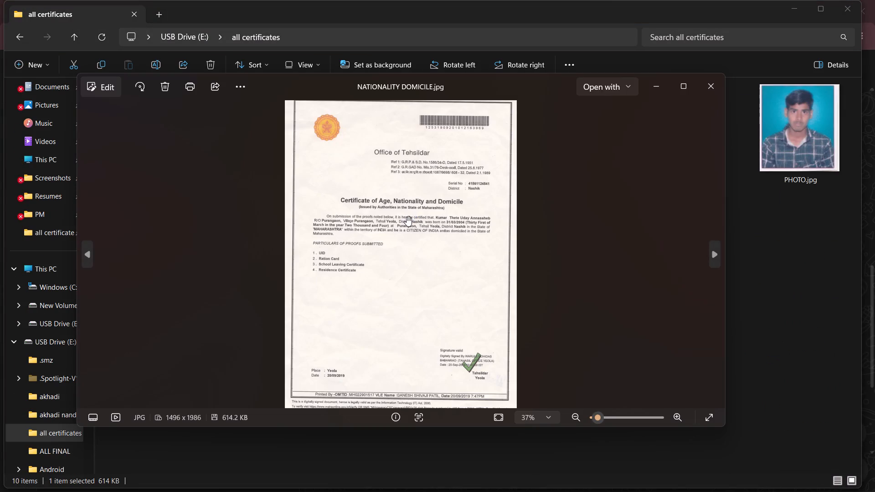
Examine the Certificate of Age, Nationality and Domicile in NATIONALITY DOMICILE.jpg up close, and close the image.
{"action": "scroll", "coordinate": [407, 216], "scroll_direction": "up", "scroll_amount": 4, "text": "ctrl"}
{"action": "scroll", "coordinate": [407, 216], "scroll_direction": "down", "scroll_amount": 3, "text": "ctrl"}
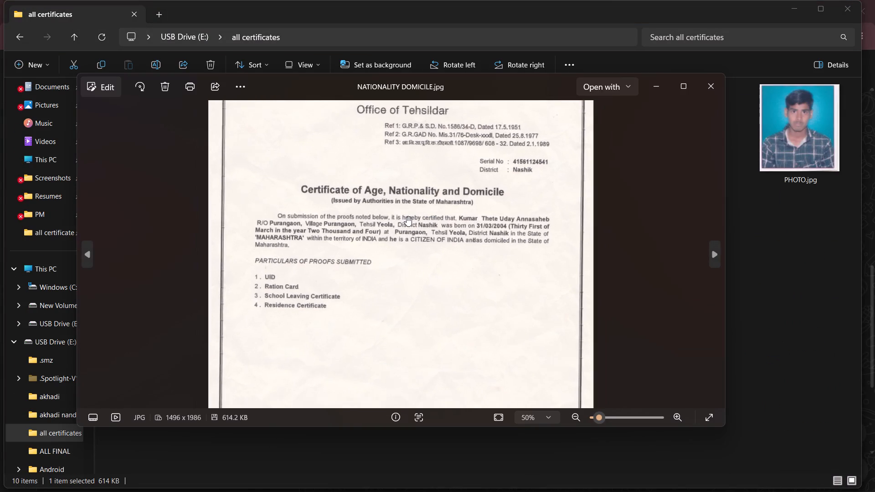
{"action": "scroll", "coordinate": [407, 216], "scroll_direction": "down", "scroll_amount": 4, "text": "ctrl"}
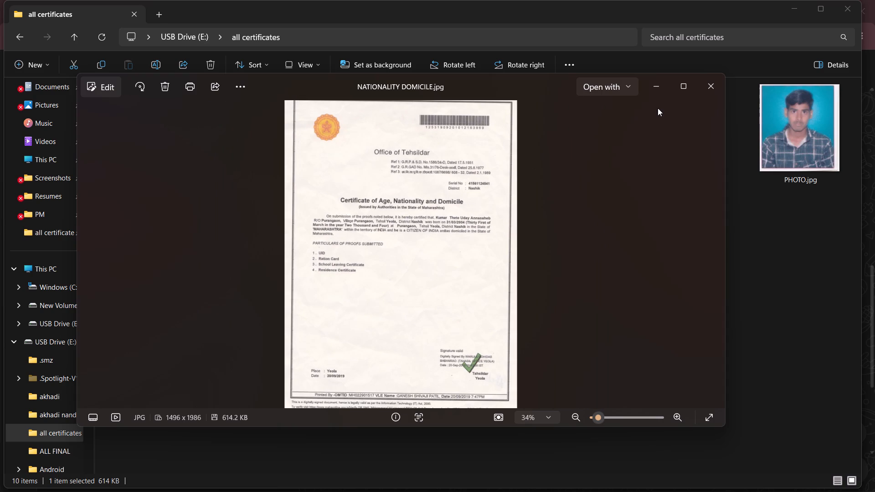
{"action": "left_click", "coordinate": [707, 95]}
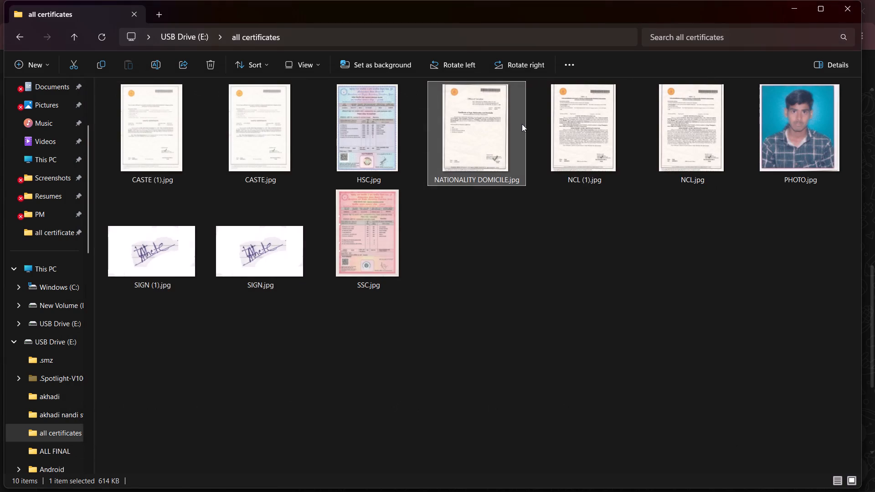
Copy NATIONALITY DOMICILE.jpg from the all certificates folder on the USB drive.
{"action": "key", "text": "ctrl+c"}
View the contents of the Windows (C:) drive, and close that folder window.
{"action": "left_click", "coordinate": [350, 260]}
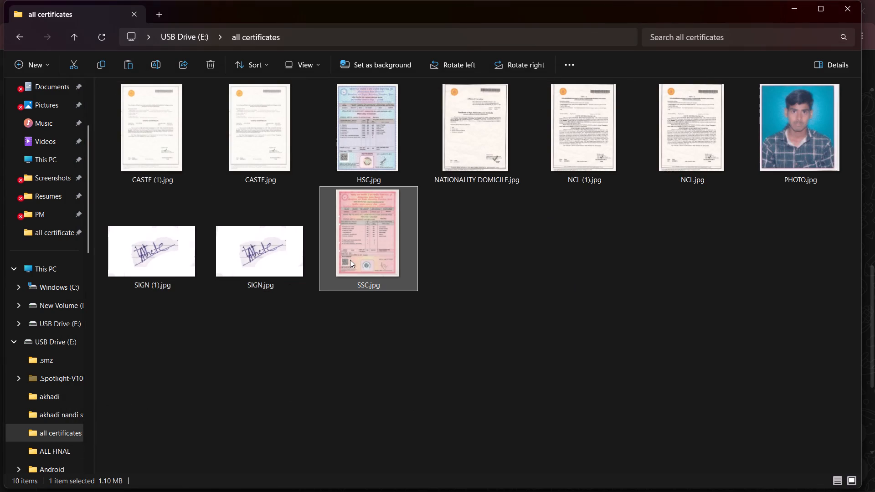
{"action": "double_click", "coordinate": [71, 284]}
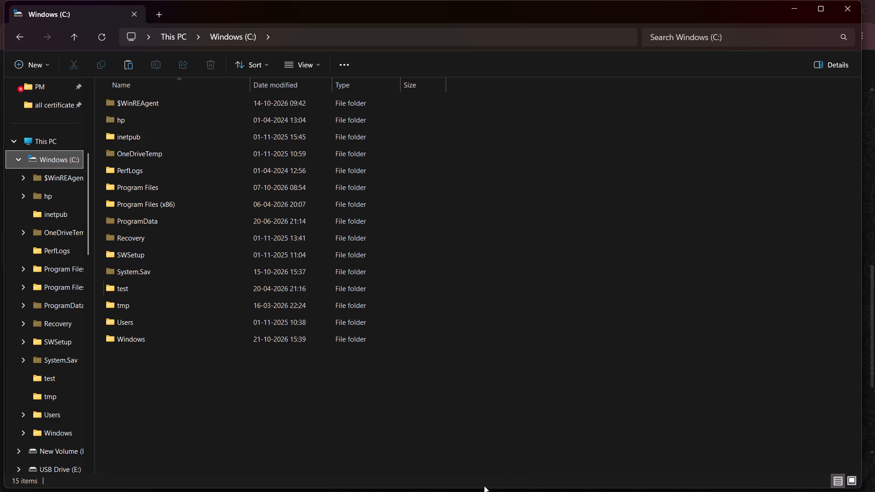
{"action": "left_click", "coordinate": [845, 12]}
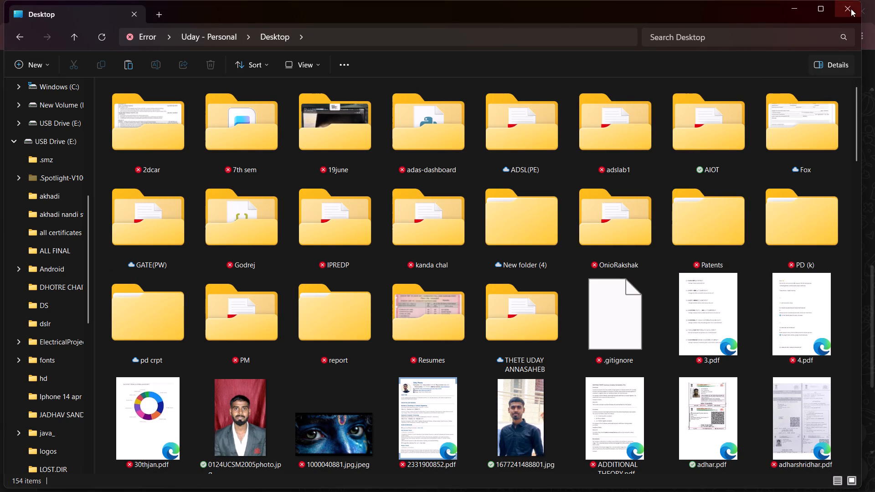